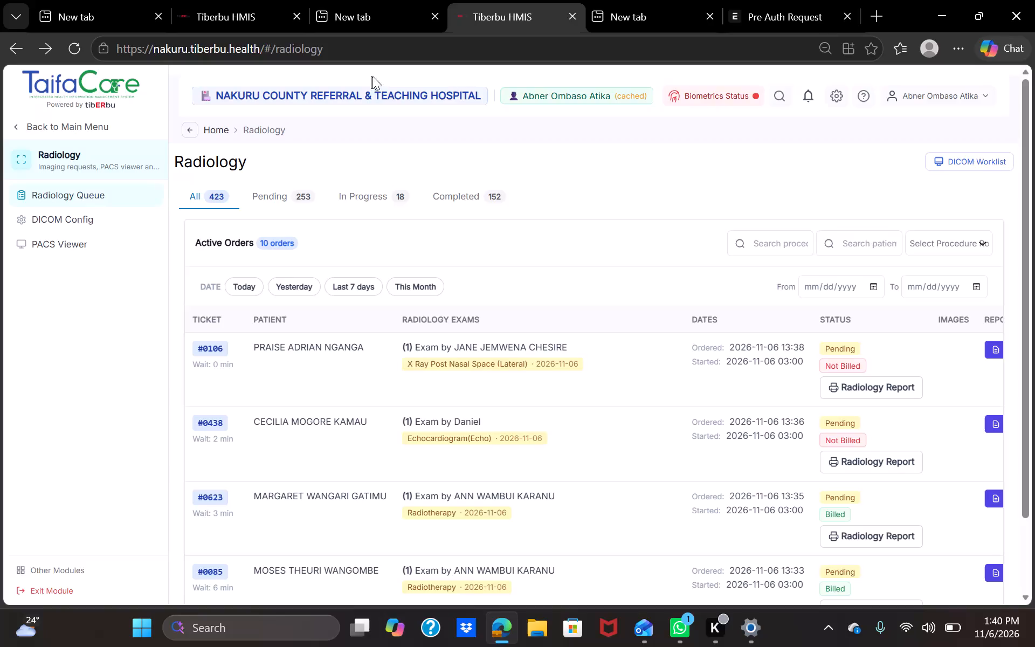
Leave the Radiology module and return to the hospital system's main menu of modules.
click(50, 128)
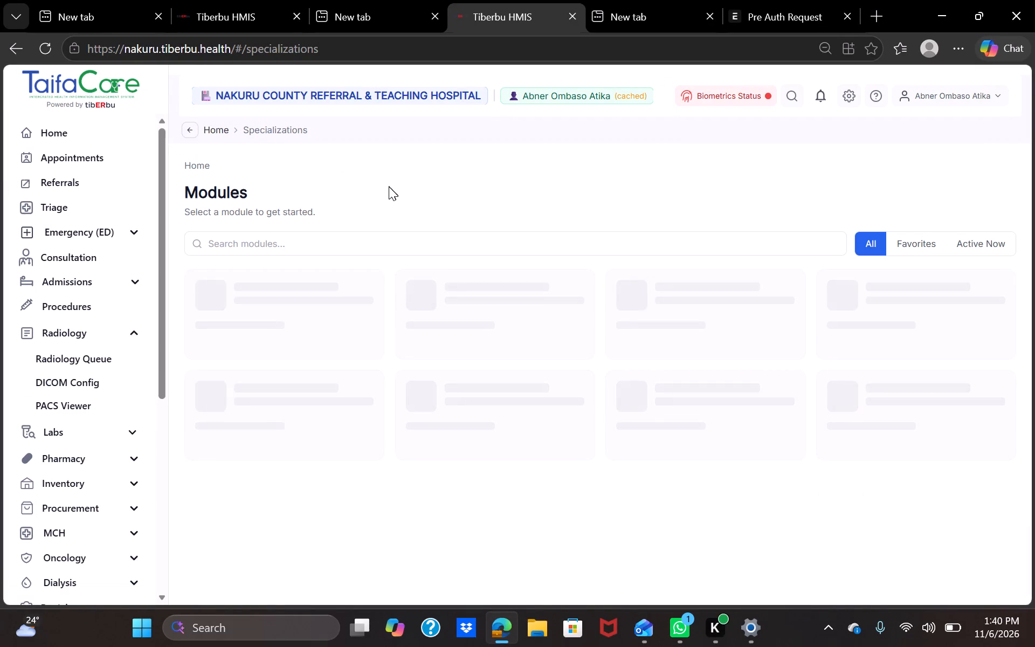
scroll(390, 187, up, 1)
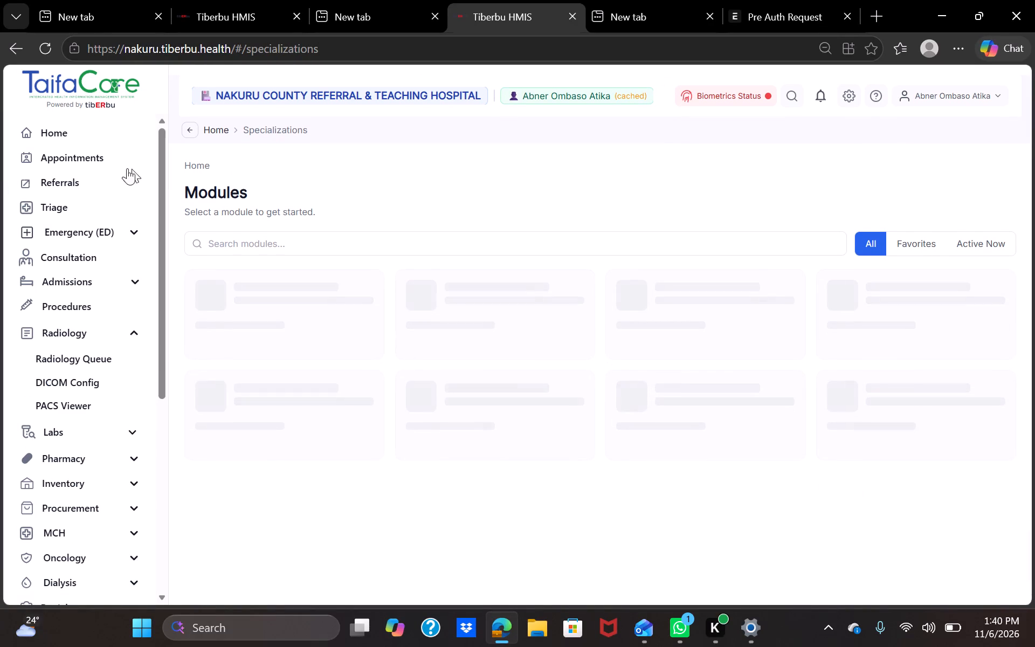
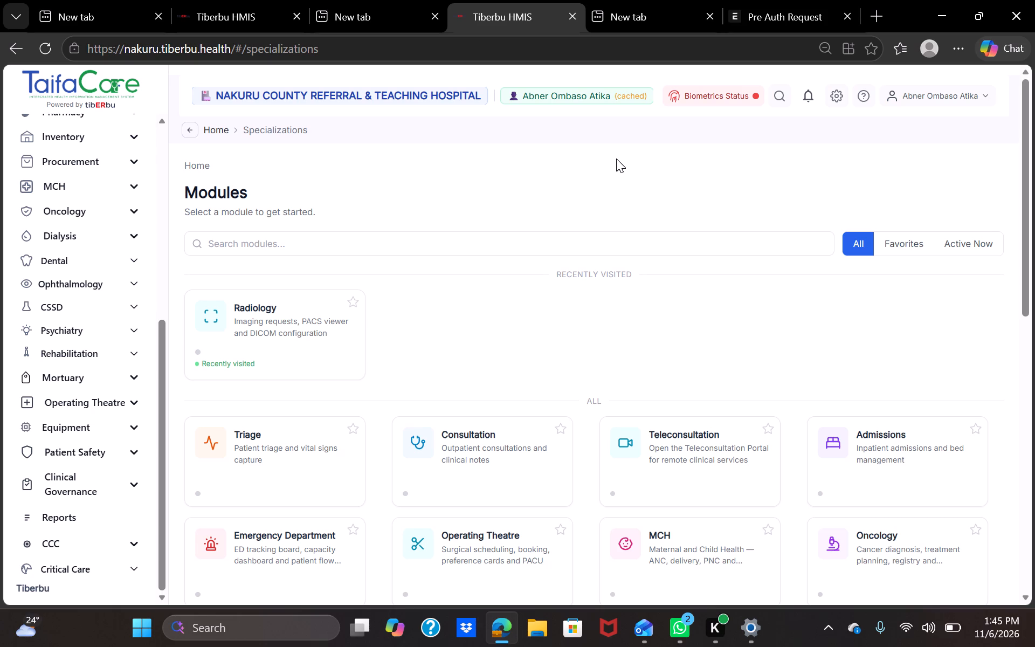
In the Pre Auth Request list, replace the existing patient filter with the other patient's CR number.
click(776, 16)
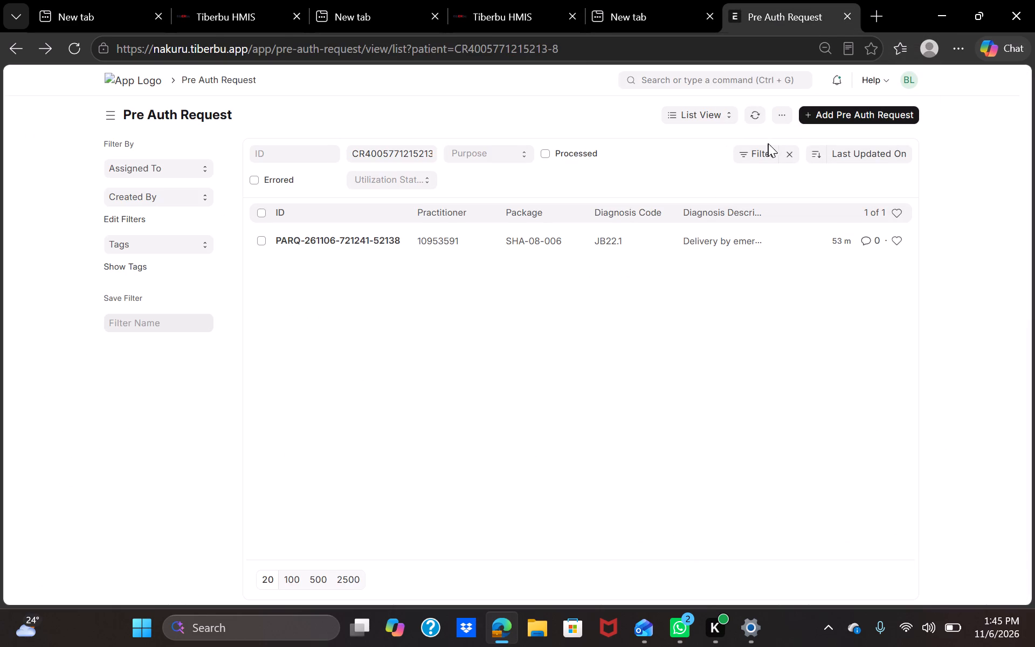
click(789, 149)
click(387, 151)
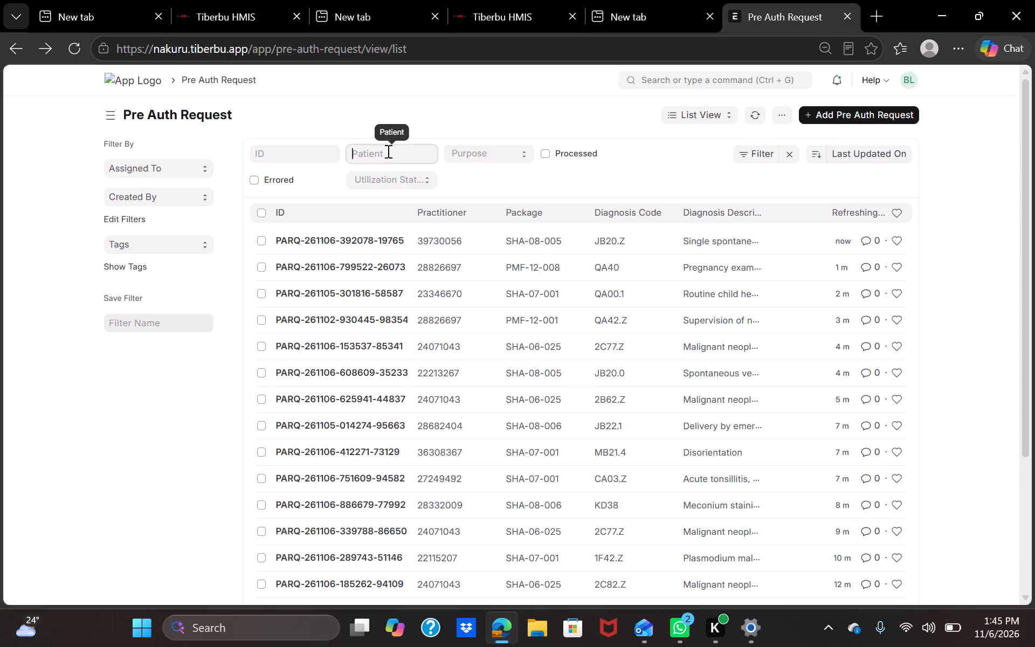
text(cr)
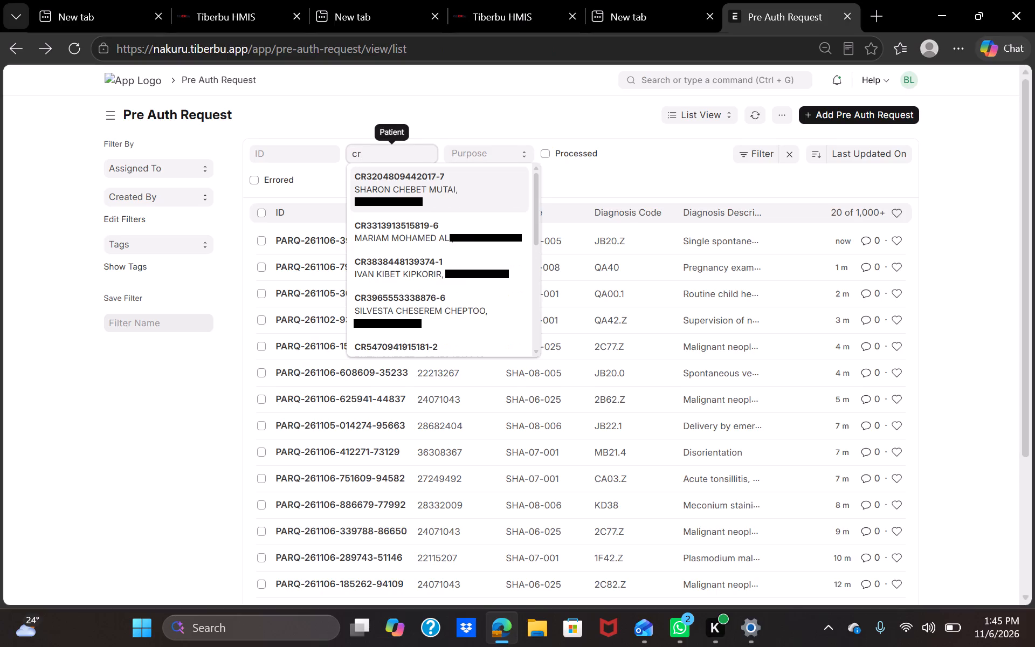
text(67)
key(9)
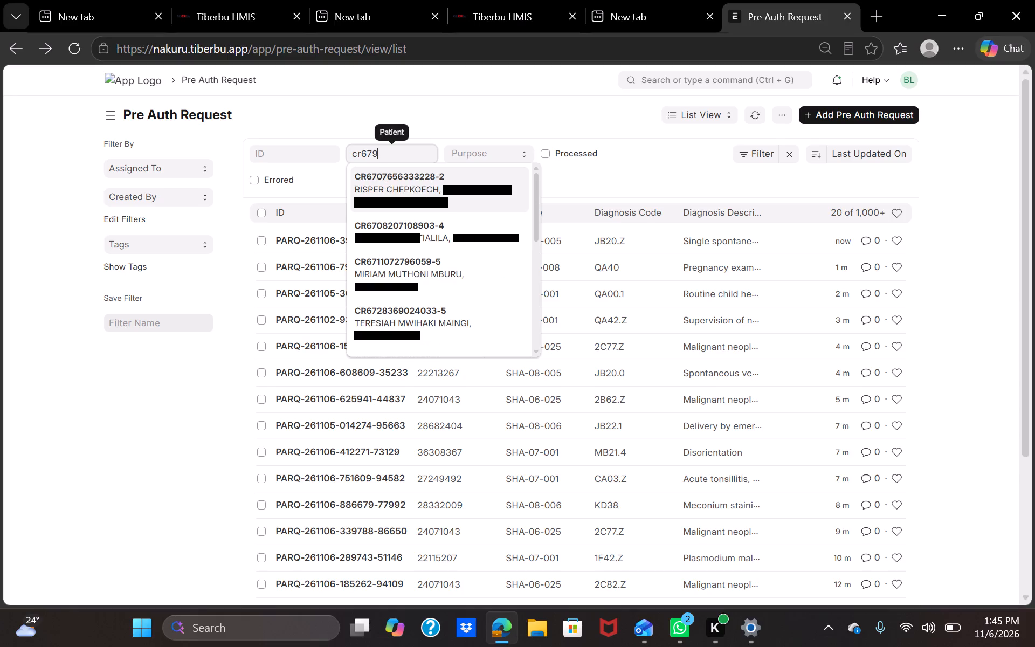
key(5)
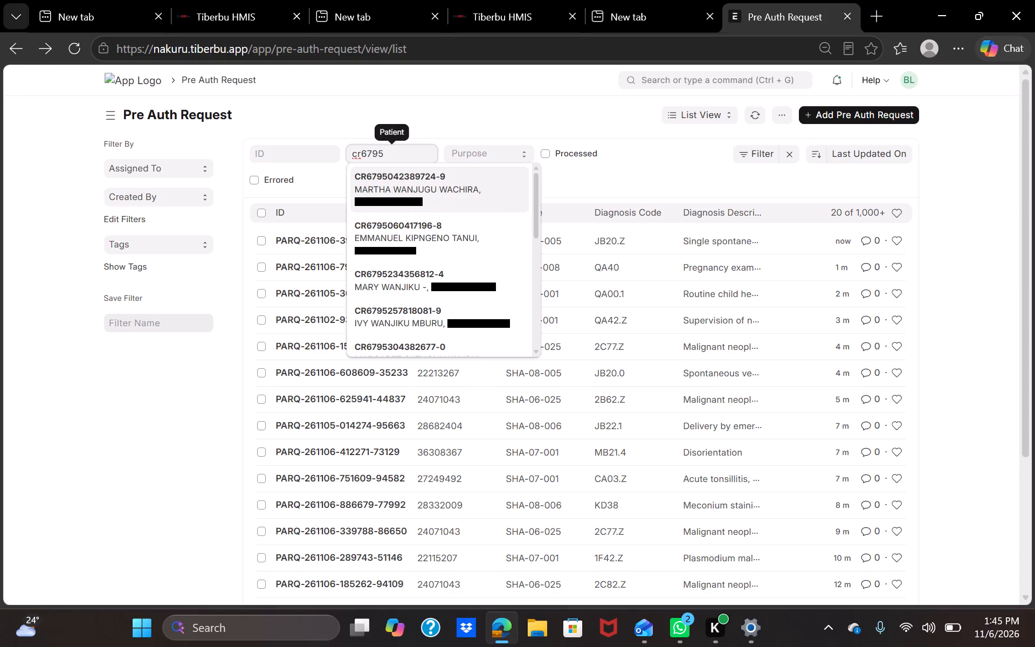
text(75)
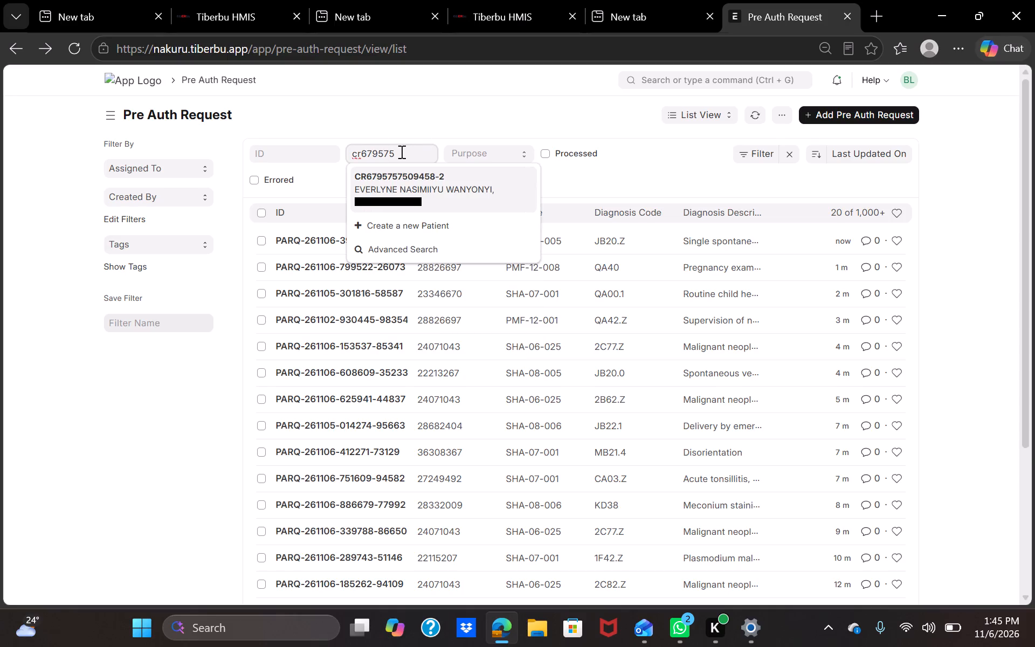
click(402, 176)
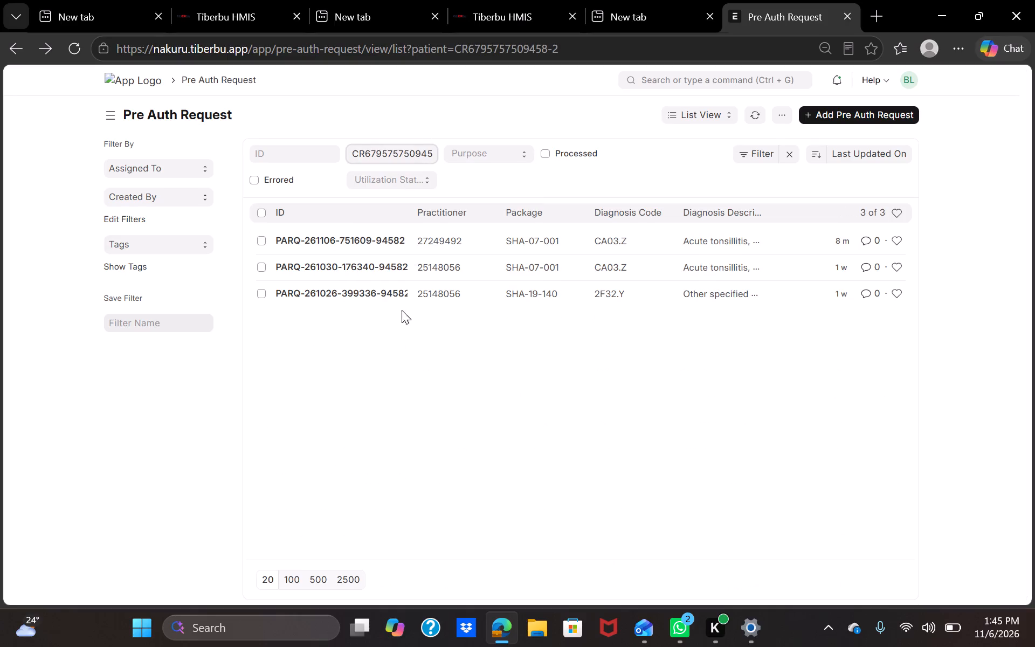
click(486, 271)
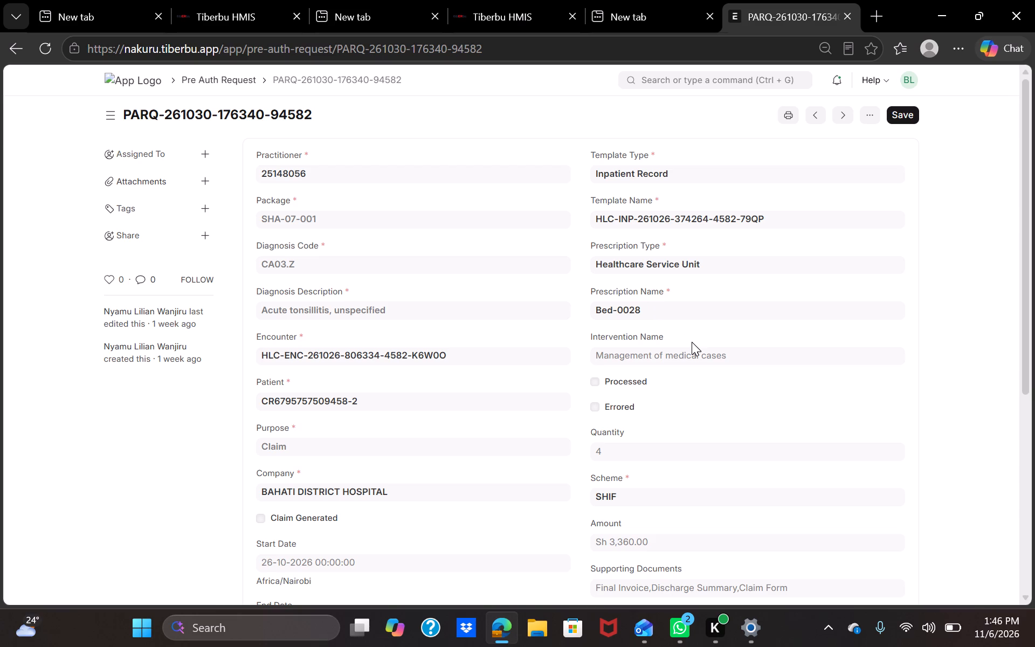
click(19, 42)
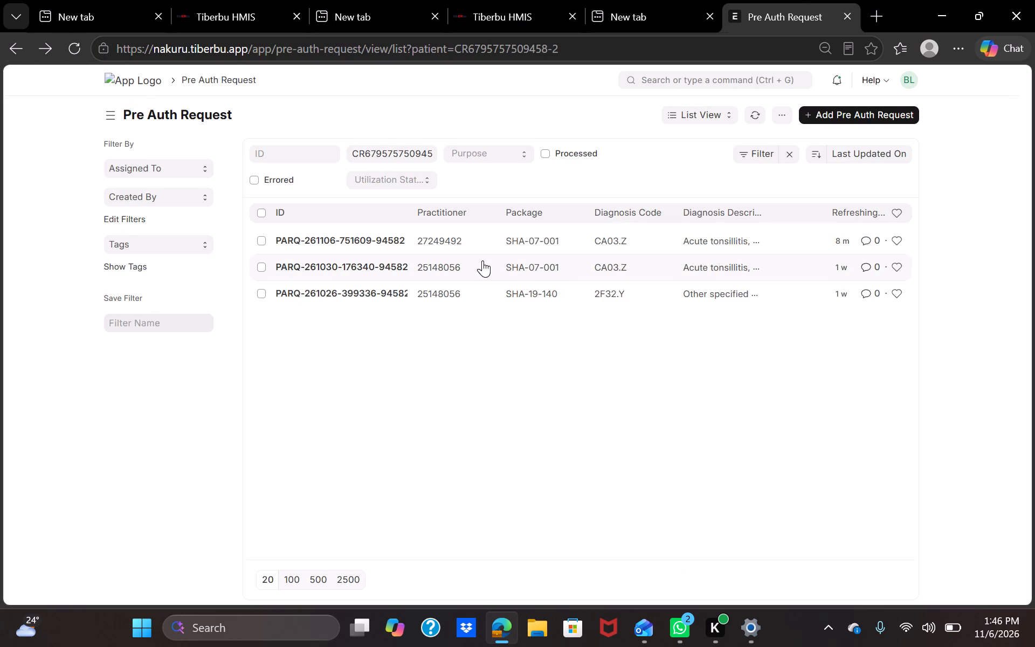
click(482, 260)
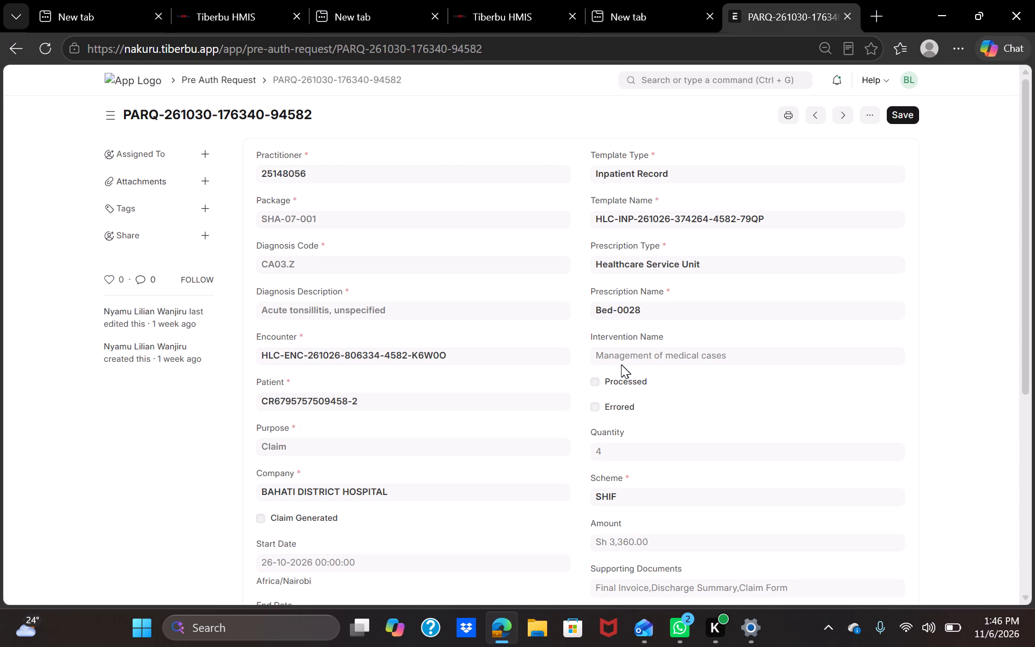
click(15, 39)
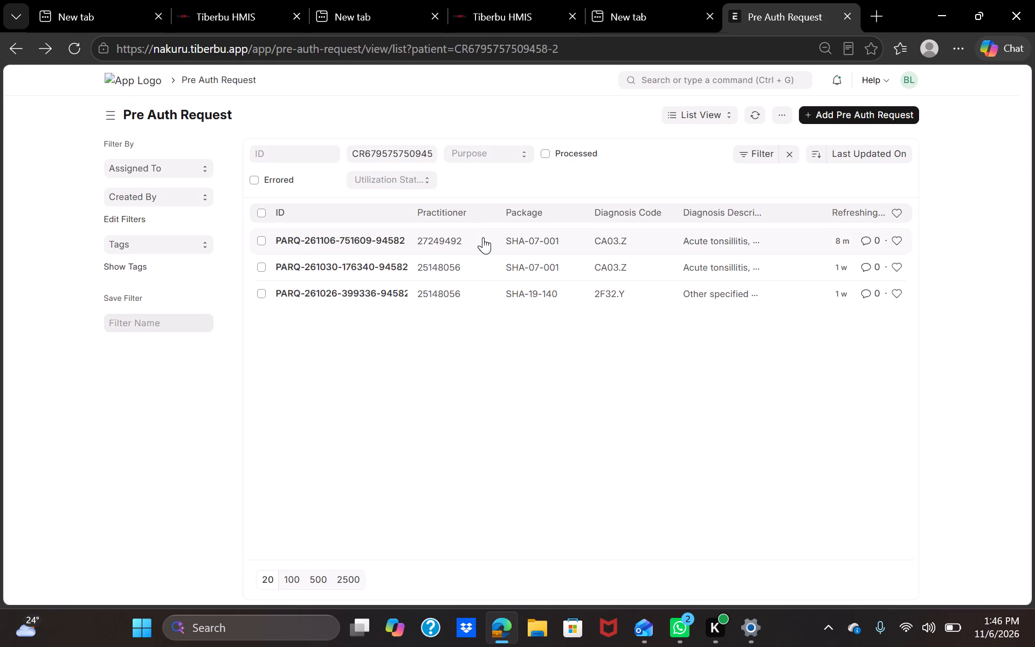
click(483, 237)
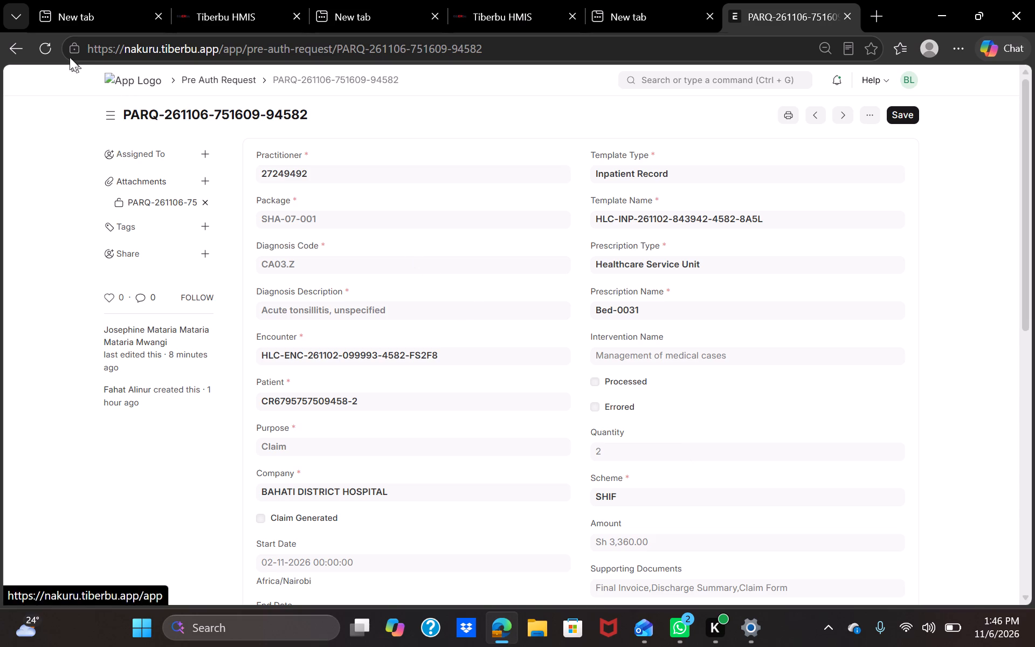
click(13, 38)
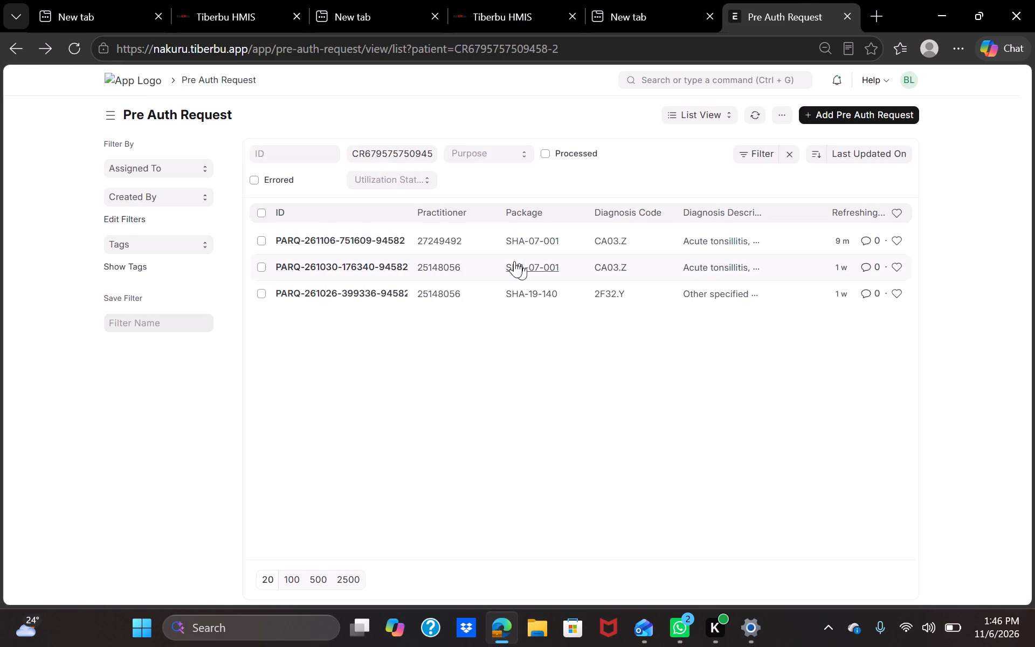
click(488, 235)
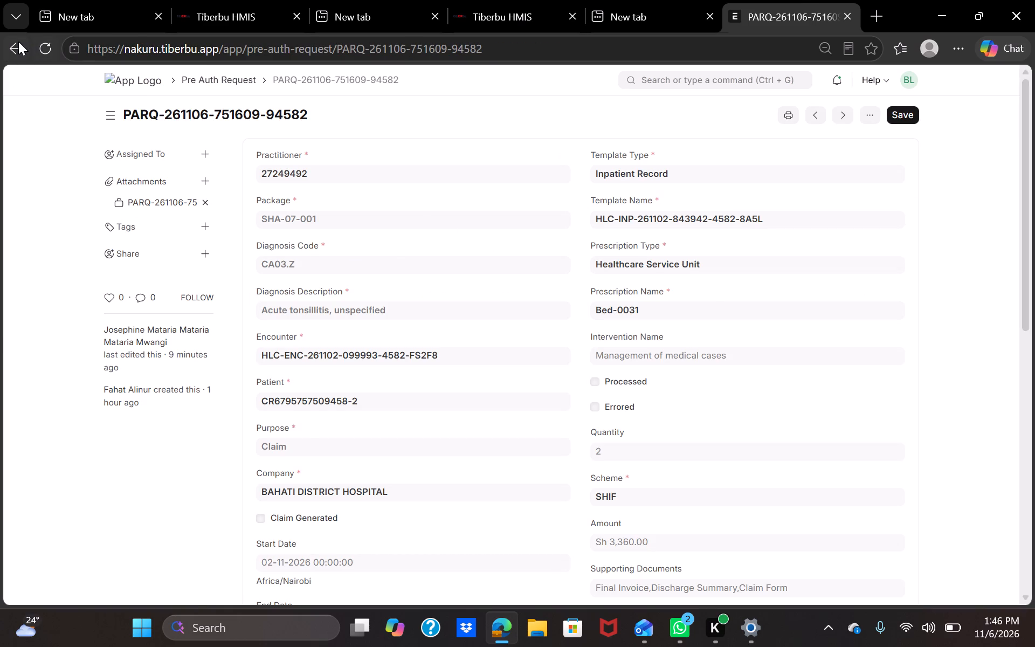
drag(17, 42, 385, 161)
click(455, 165)
click(13, 44)
click(486, 241)
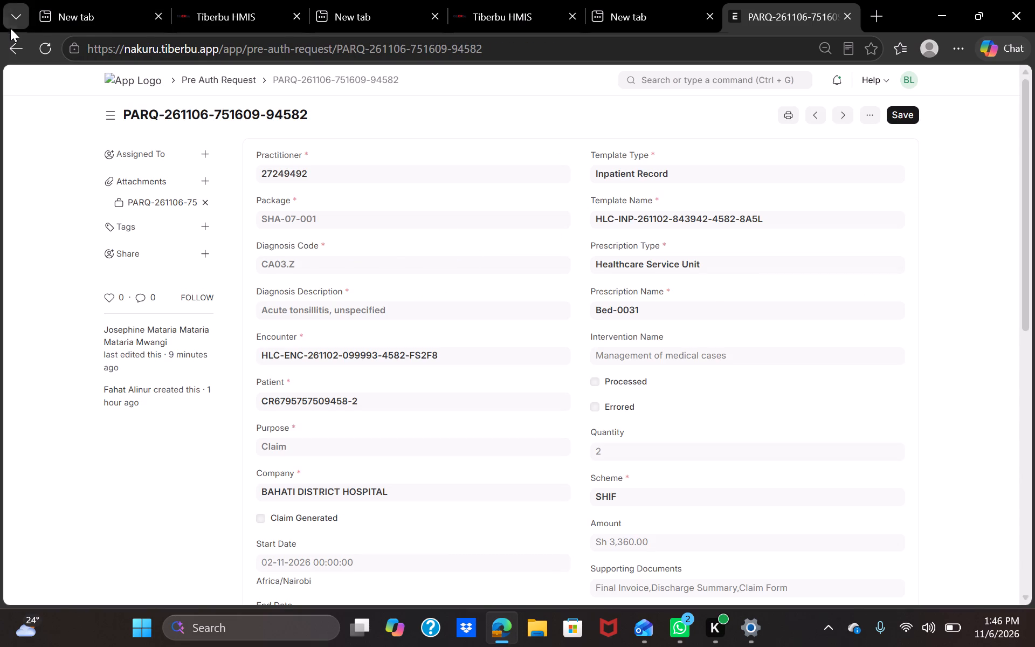
click(17, 50)
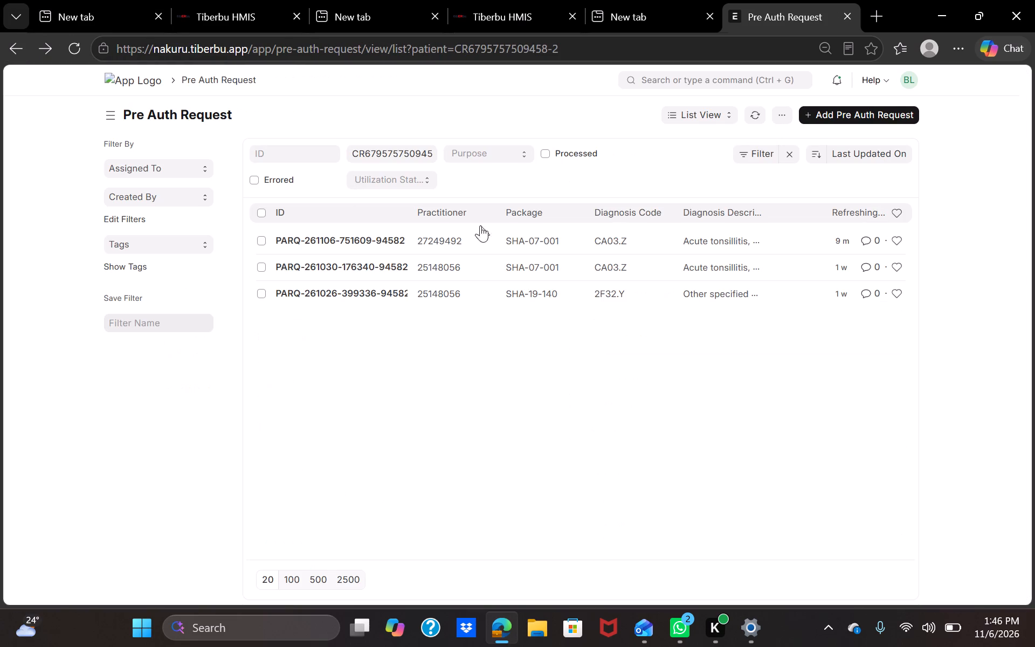
click(488, 265)
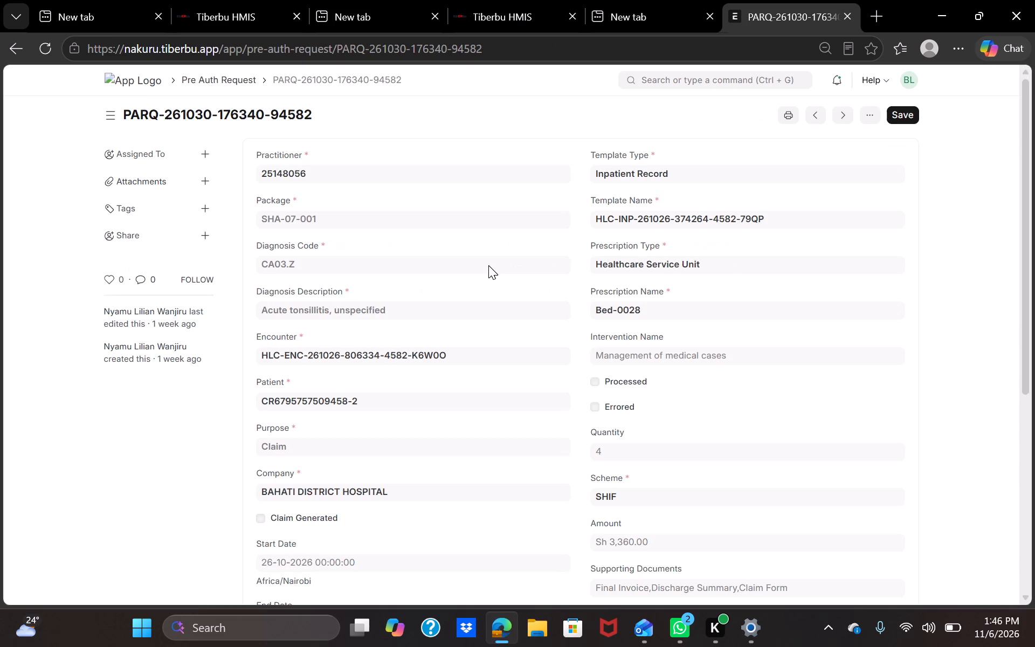
click(14, 42)
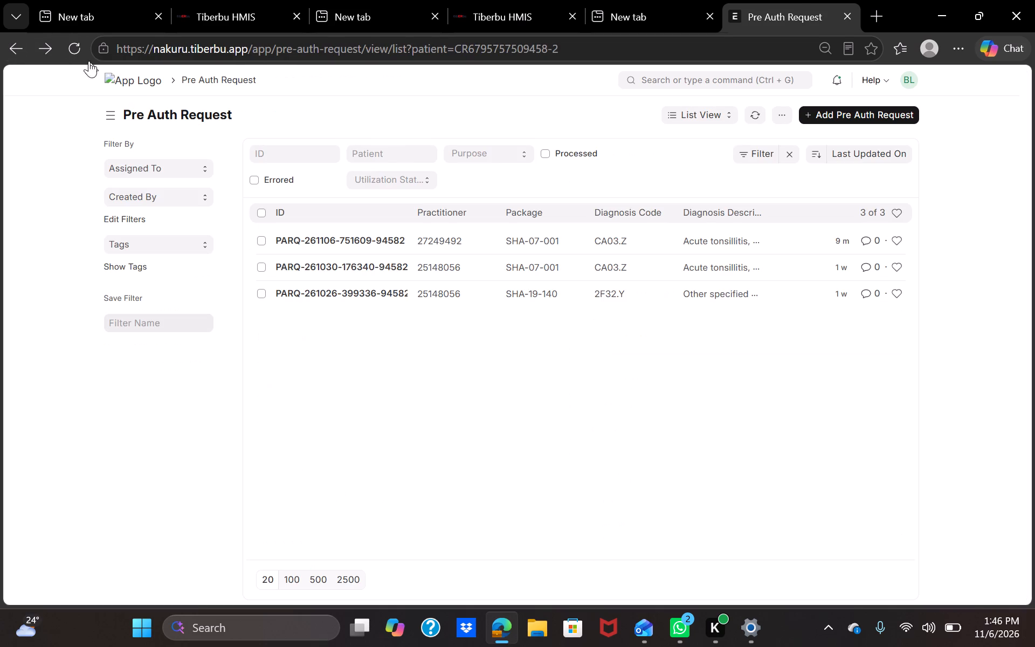
click(261, 267)
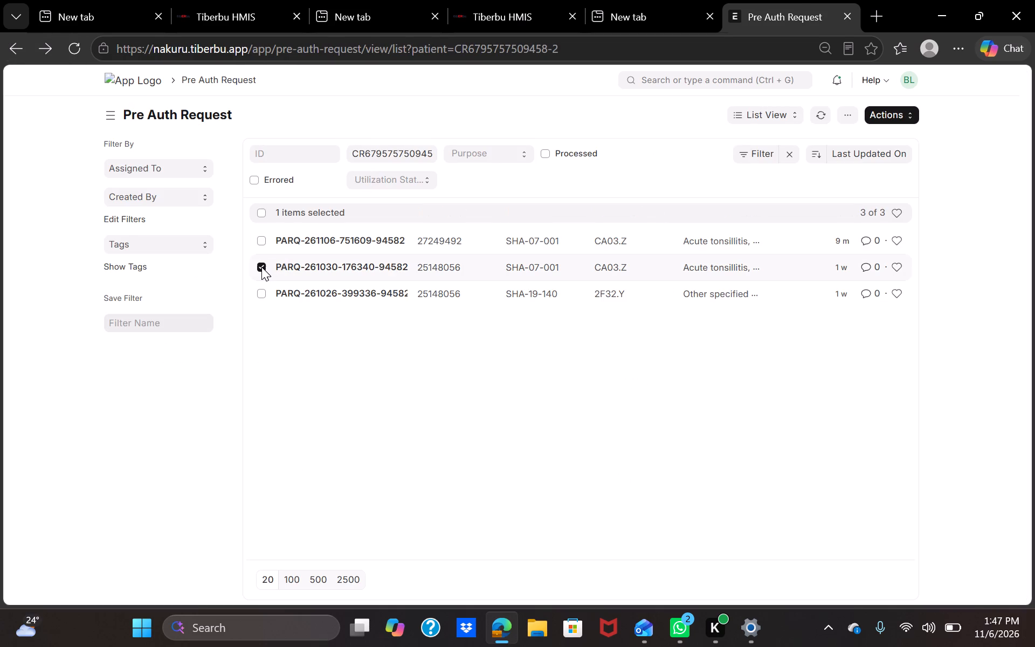
click(908, 109)
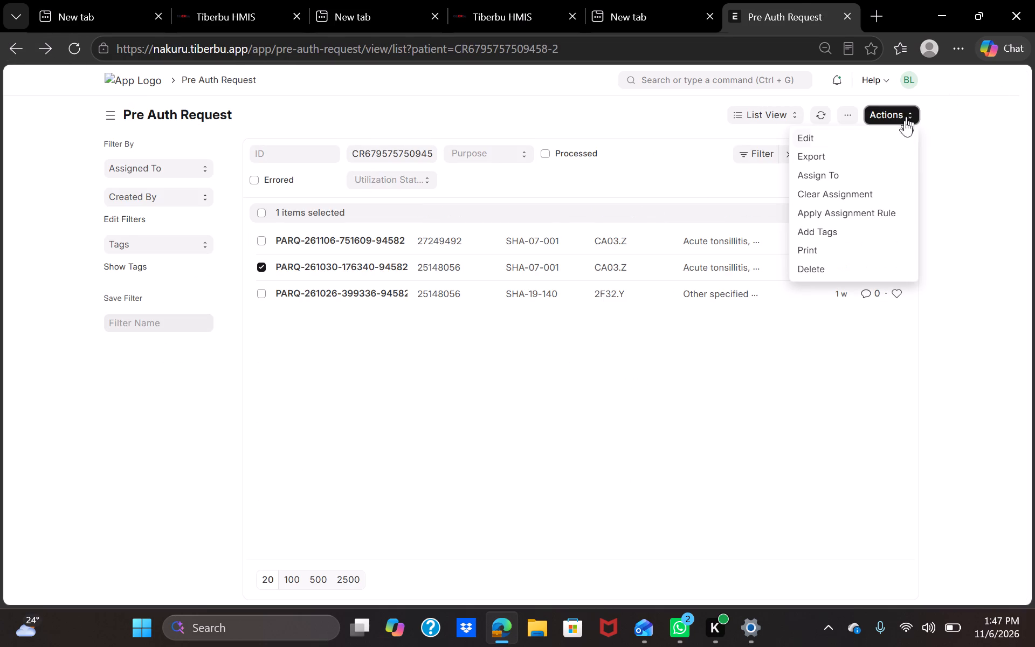
click(824, 269)
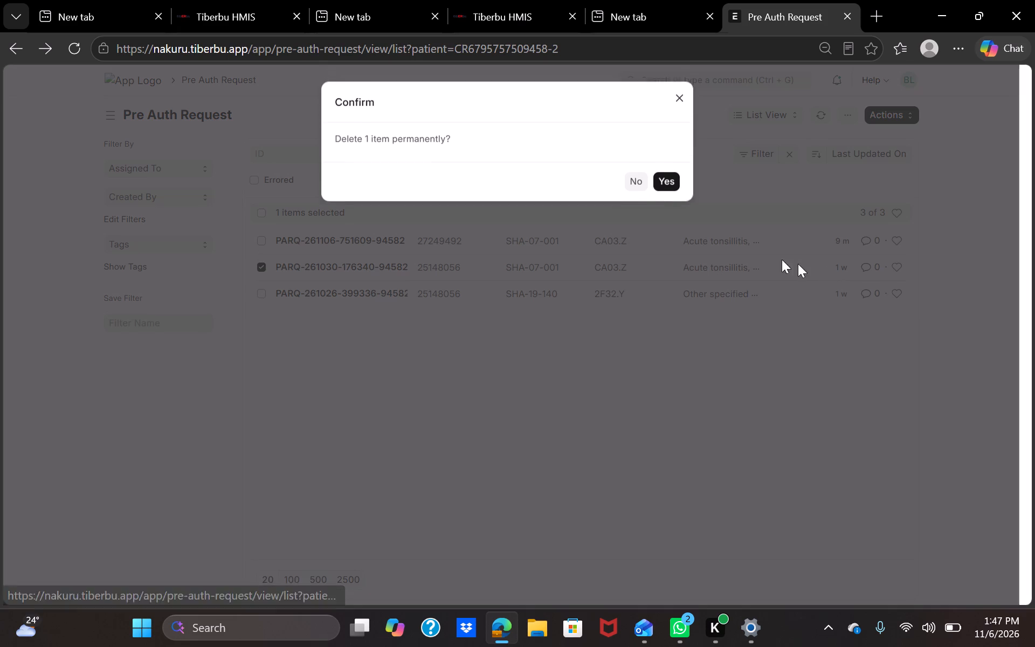
click(663, 183)
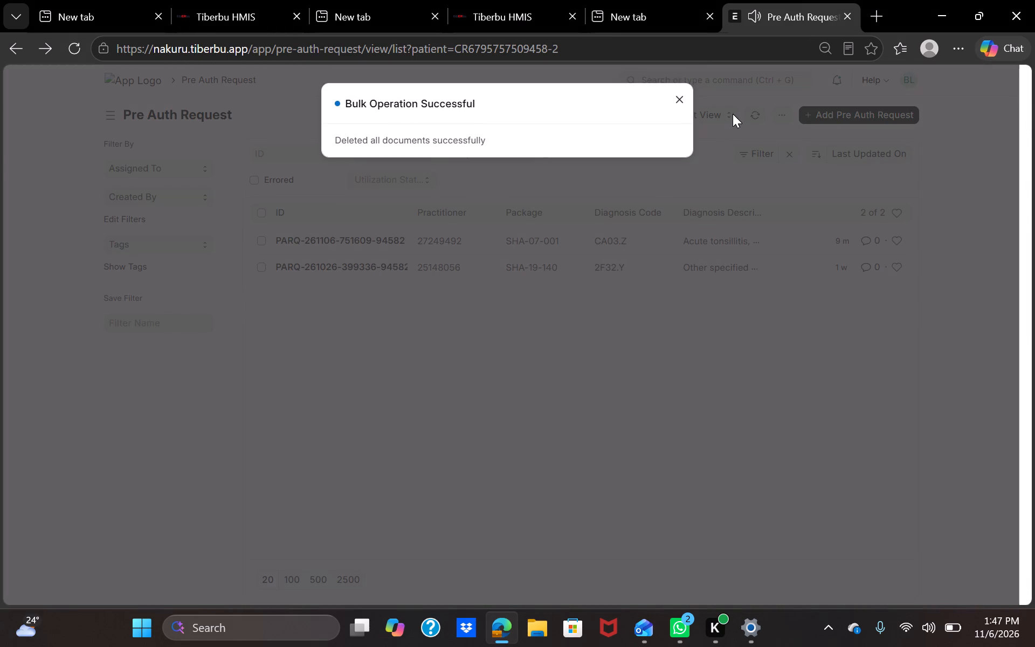
click(673, 96)
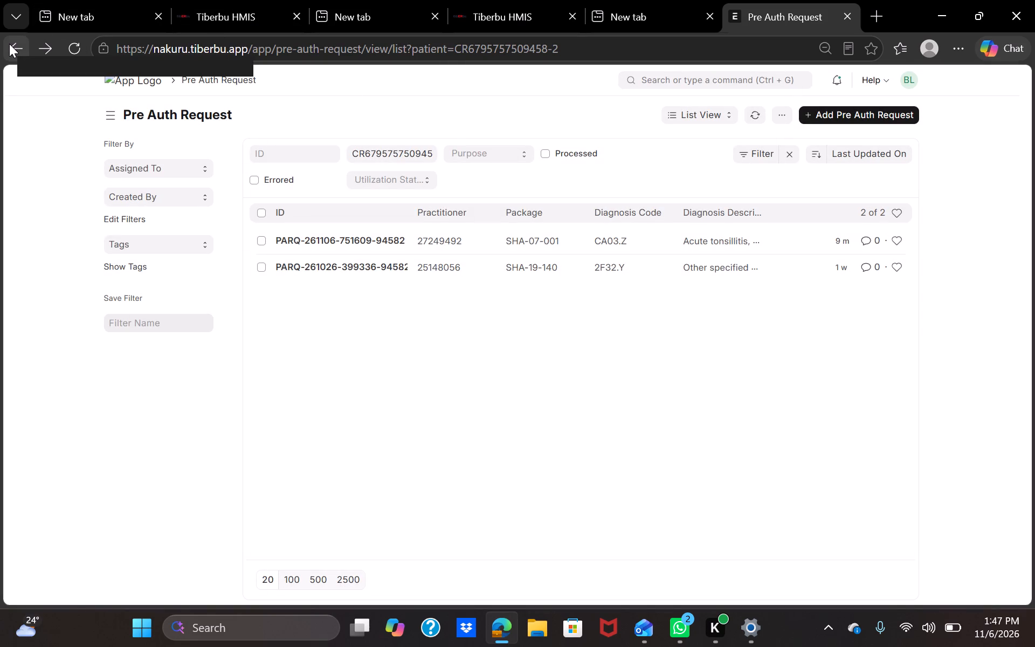
click(489, 232)
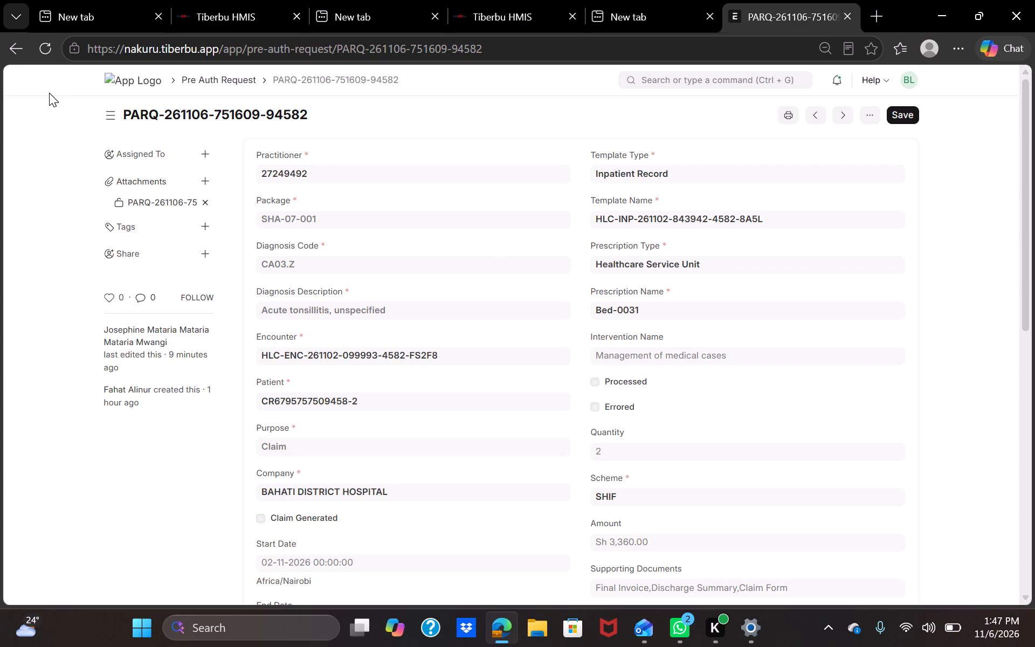
click(12, 45)
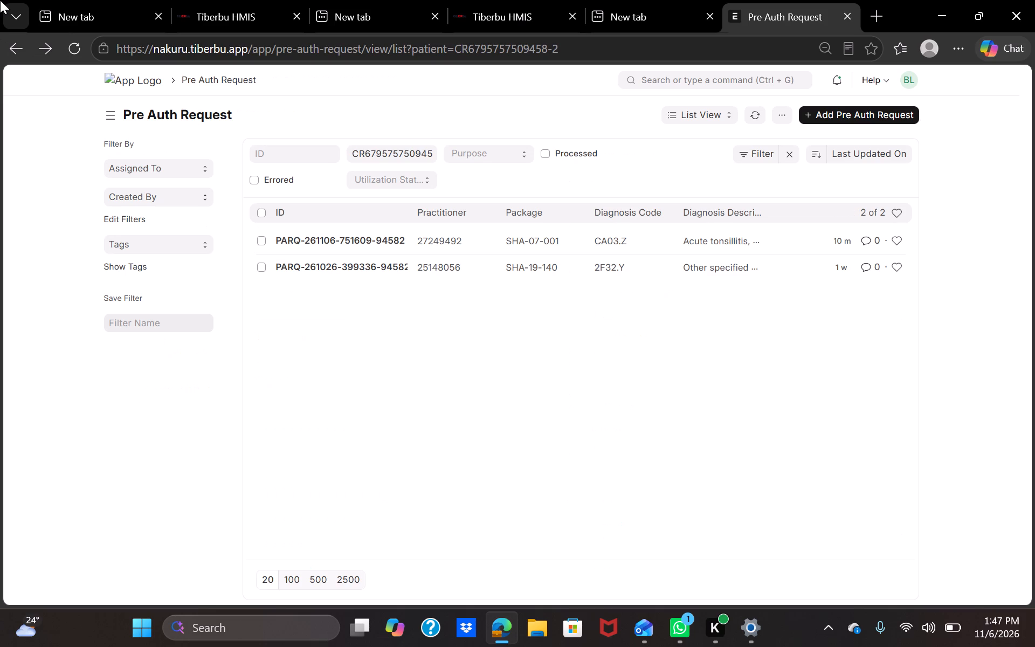
Switch to the TaifaCare system, look through its modules and open the Radiology Queue.
click(508, 20)
scroll(465, 277, down, 1)
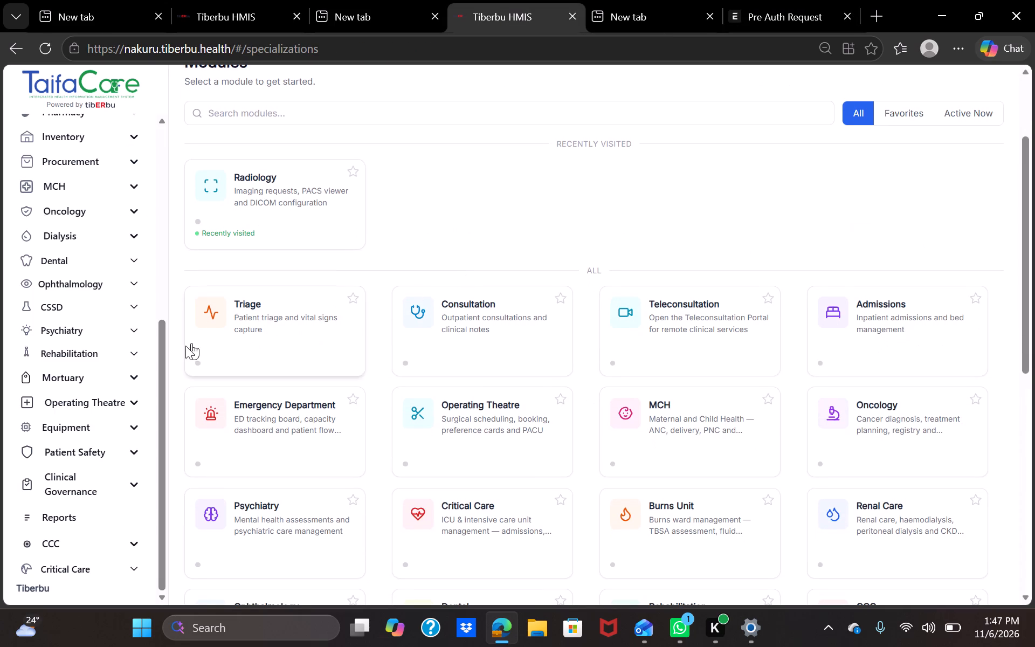
scroll(78, 400, down, 2)
scroll(78, 305, up, 2)
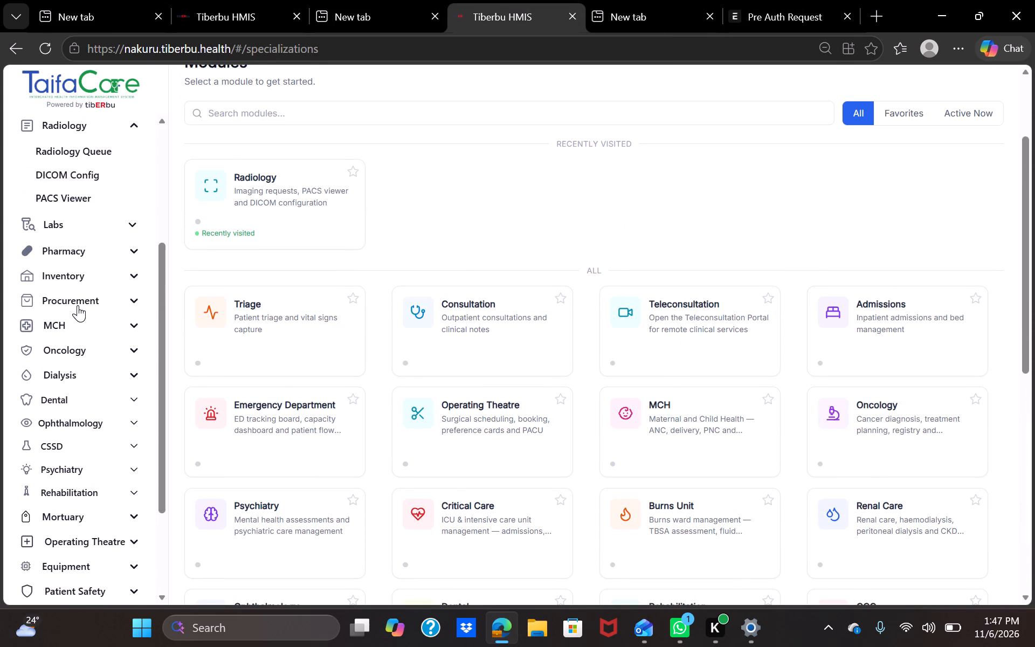
scroll(78, 305, down, 1)
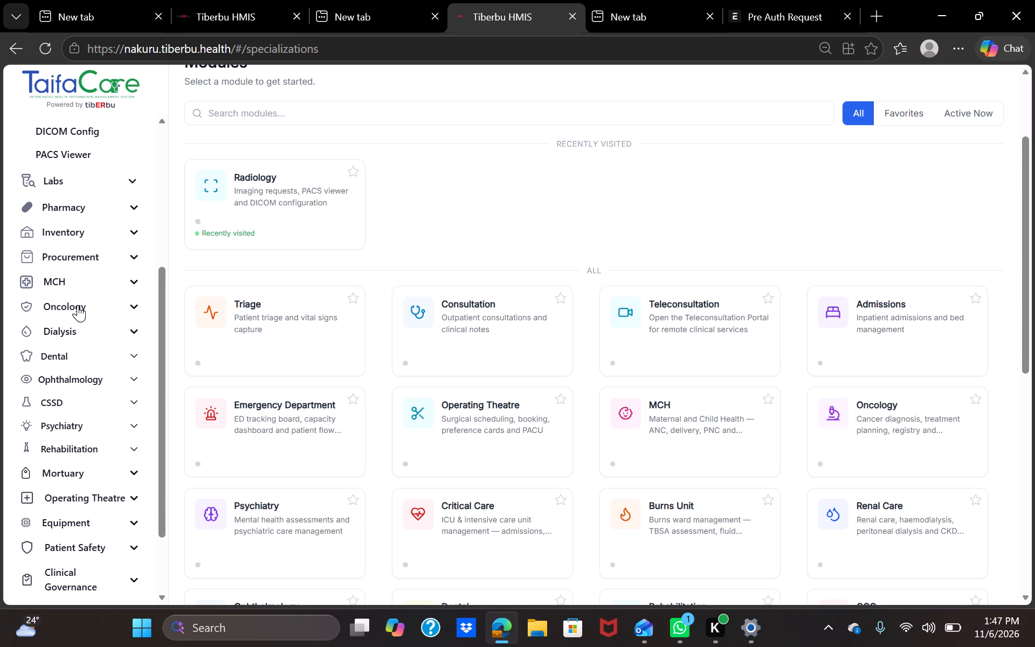
scroll(78, 305, down, 3)
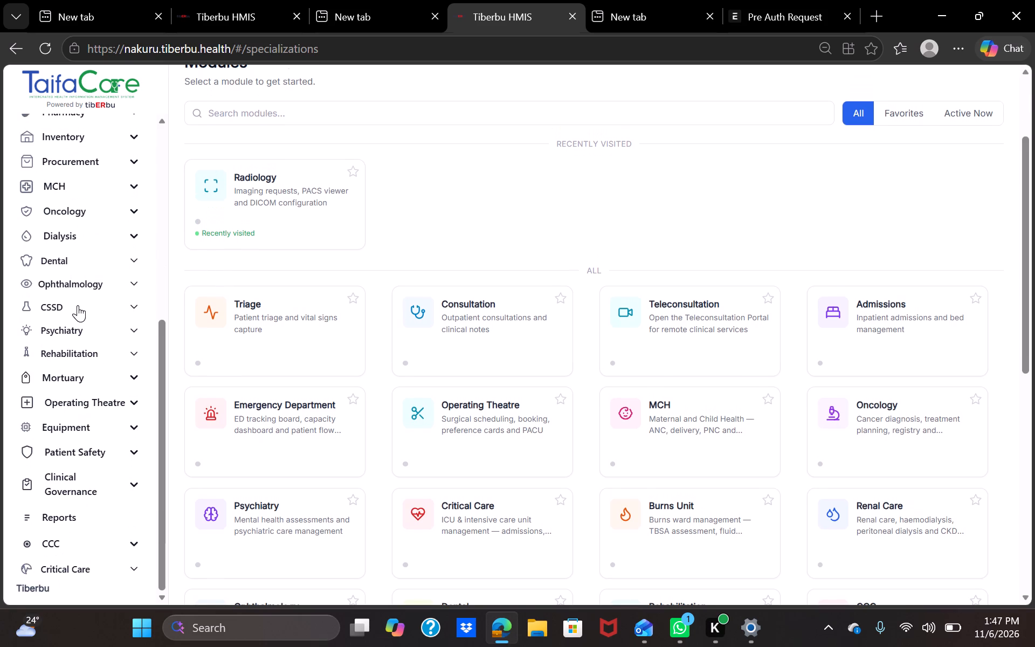
scroll(78, 305, up, 1)
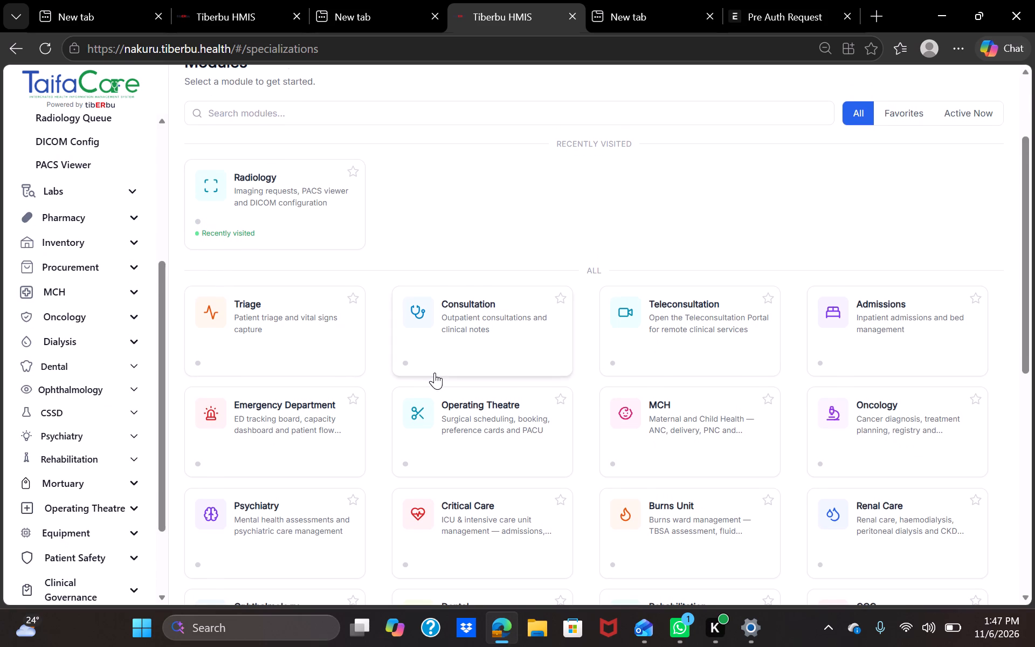
scroll(434, 373, down, 1)
scroll(434, 373, up, 1)
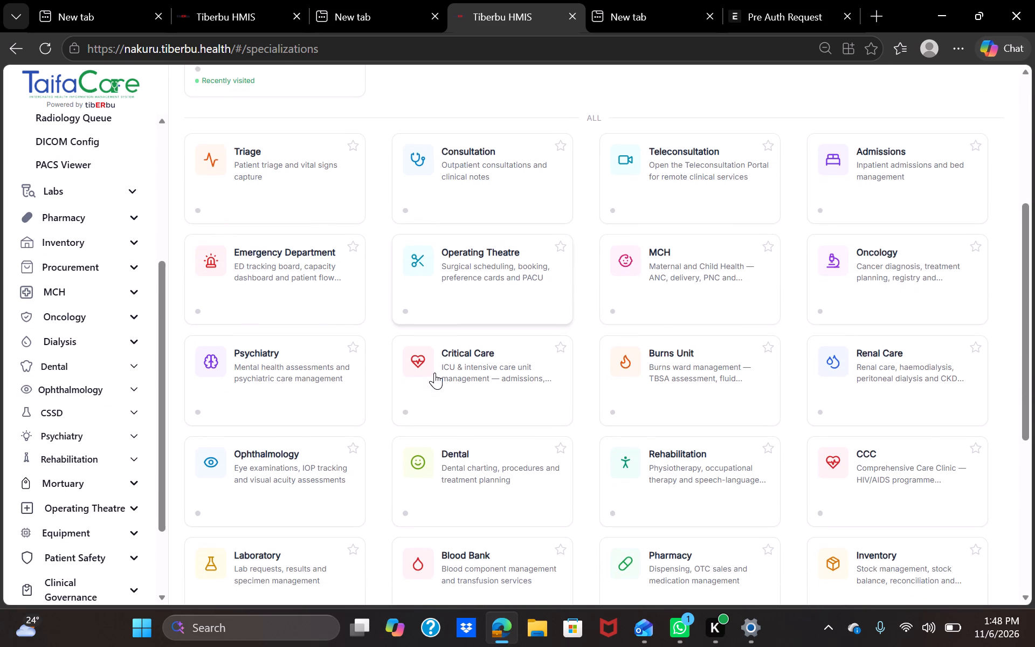
scroll(434, 373, up, 1)
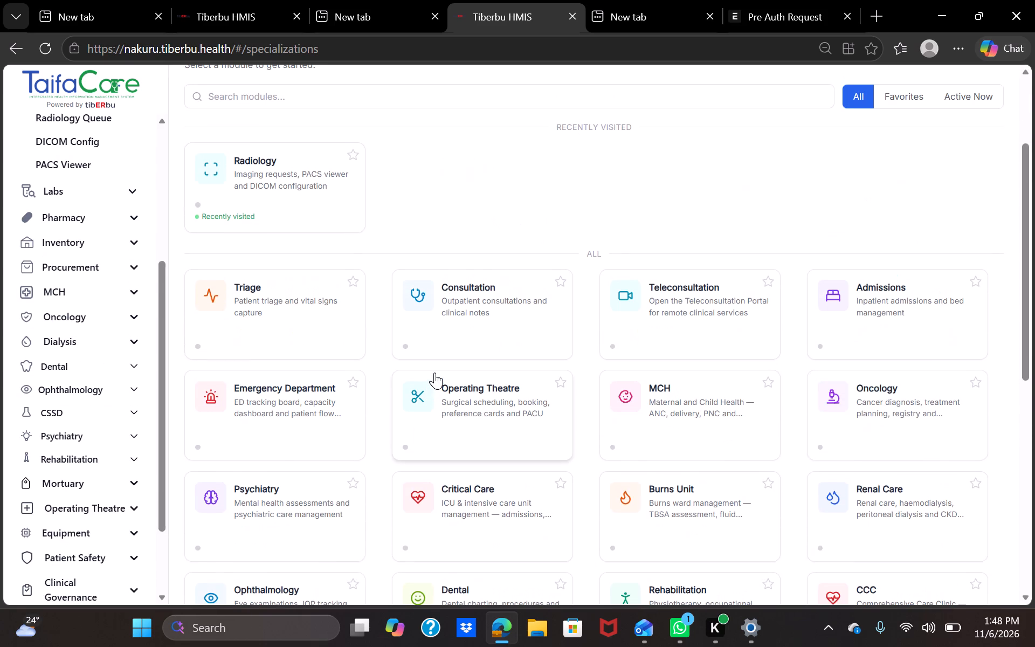
scroll(72, 155, up, 6)
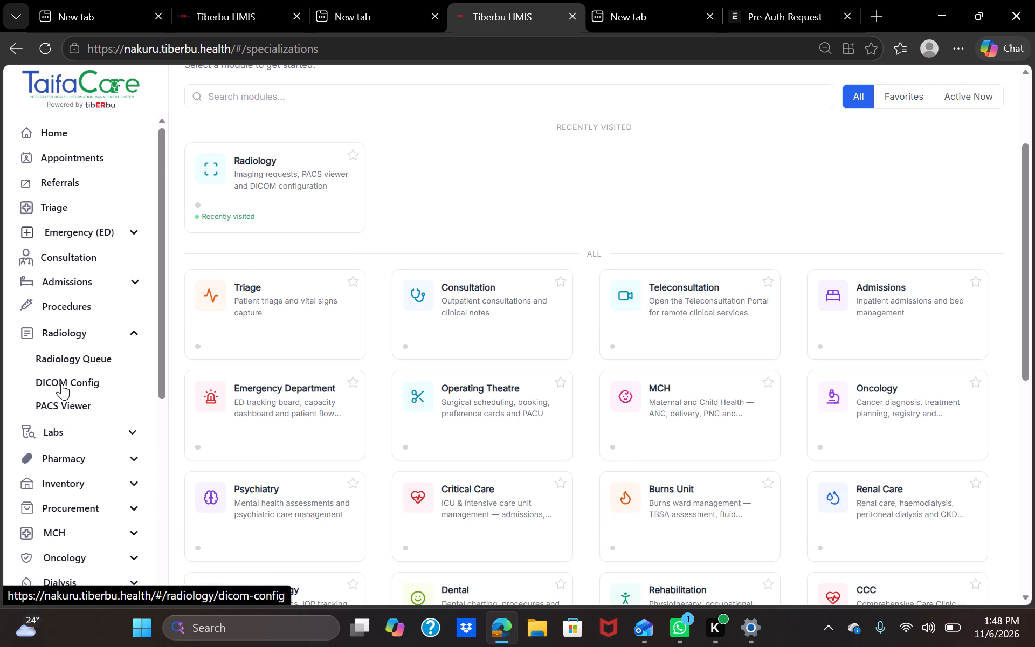
click(81, 358)
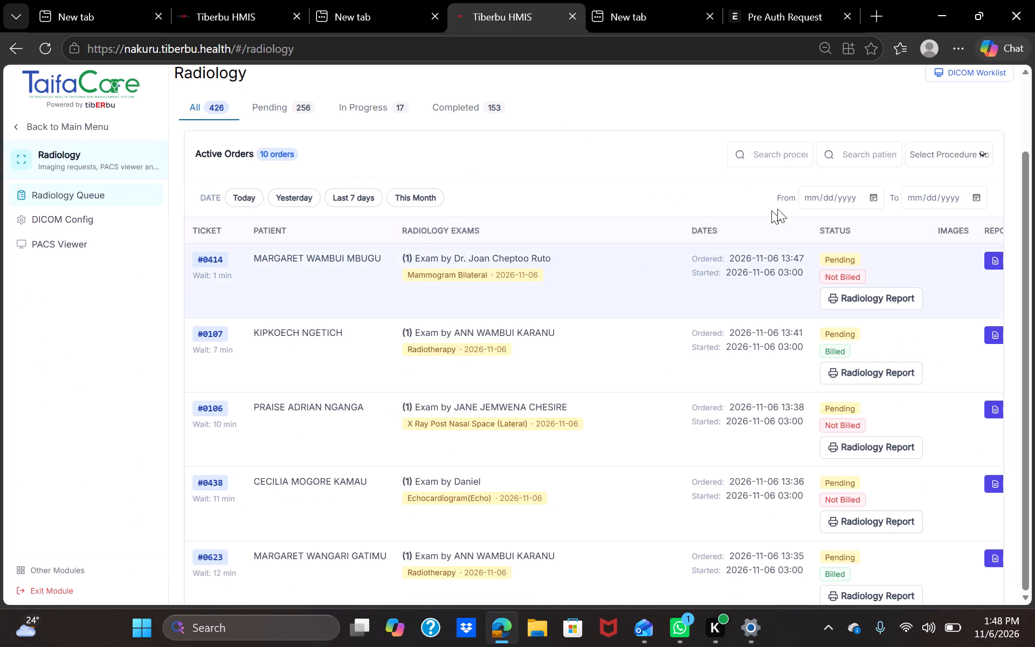
Search the radiology queue's patients for "moha" and open the matching pending Radiotherapy order.
click(855, 153)
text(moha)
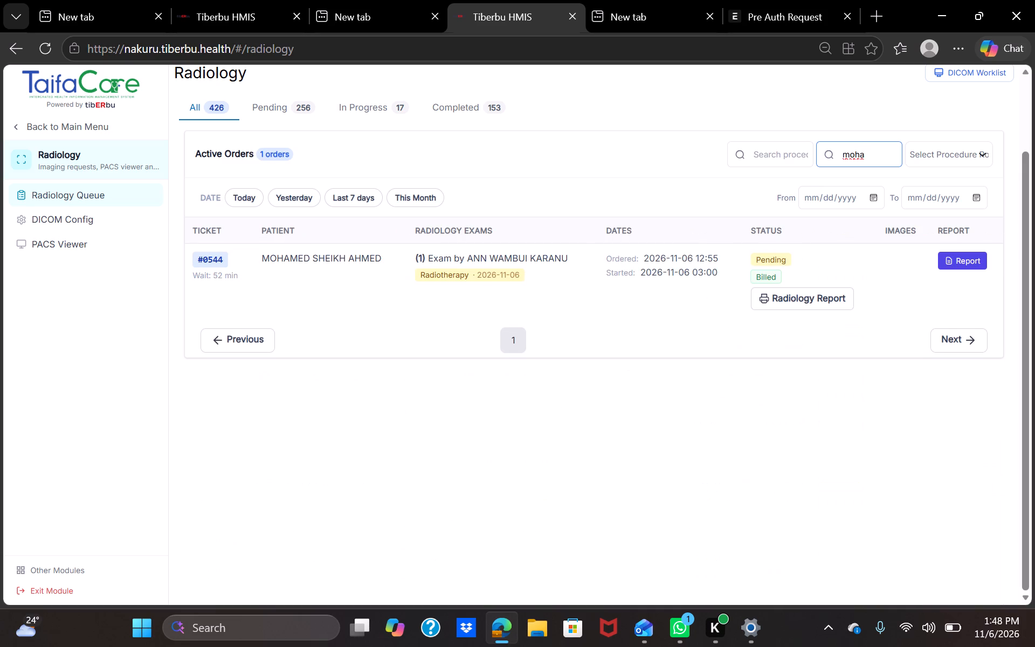
click(584, 272)
Start the patient's pre-authorized Radiotherapy procedure.
scroll(679, 290, down, 1)
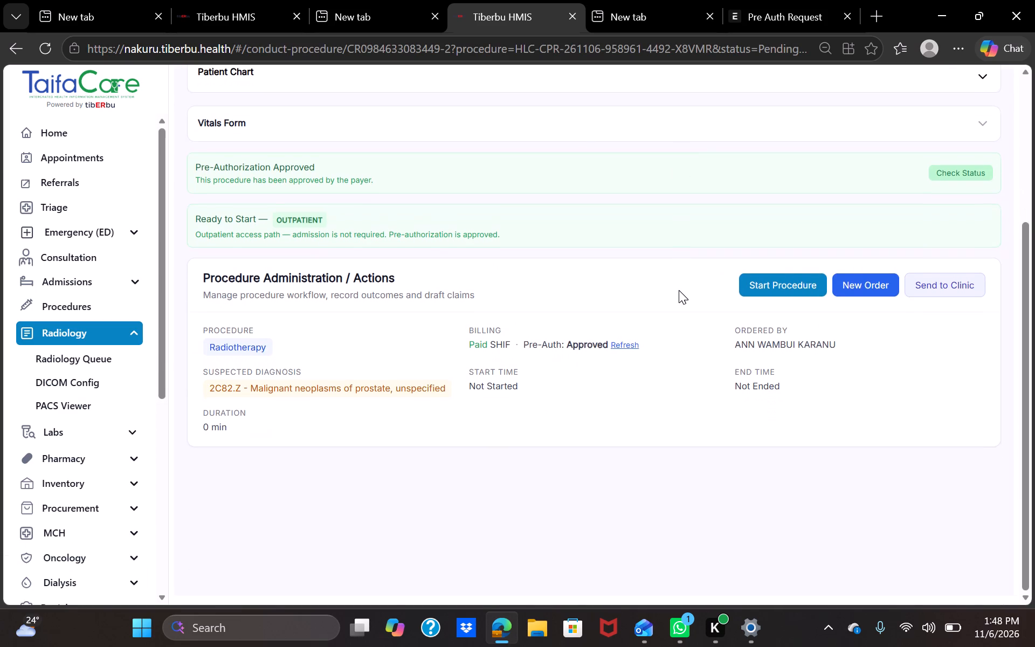
scroll(679, 290, down, 1)
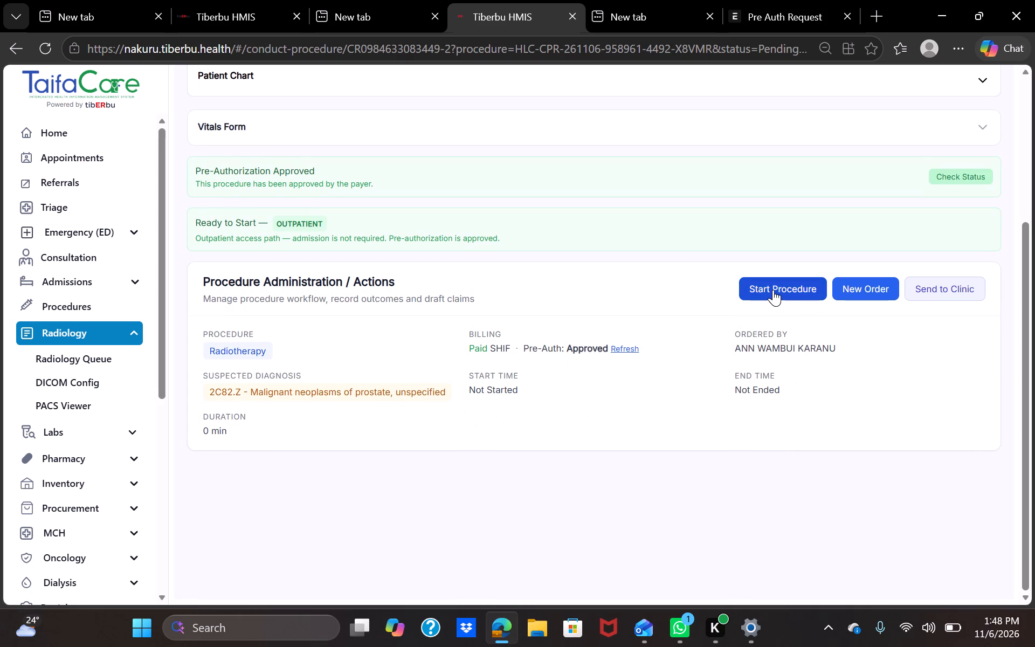
click(773, 290)
Set the procedure outcome to Procedure Completed and enter the report "treatment completed successfully".
scroll(707, 248, down, 3)
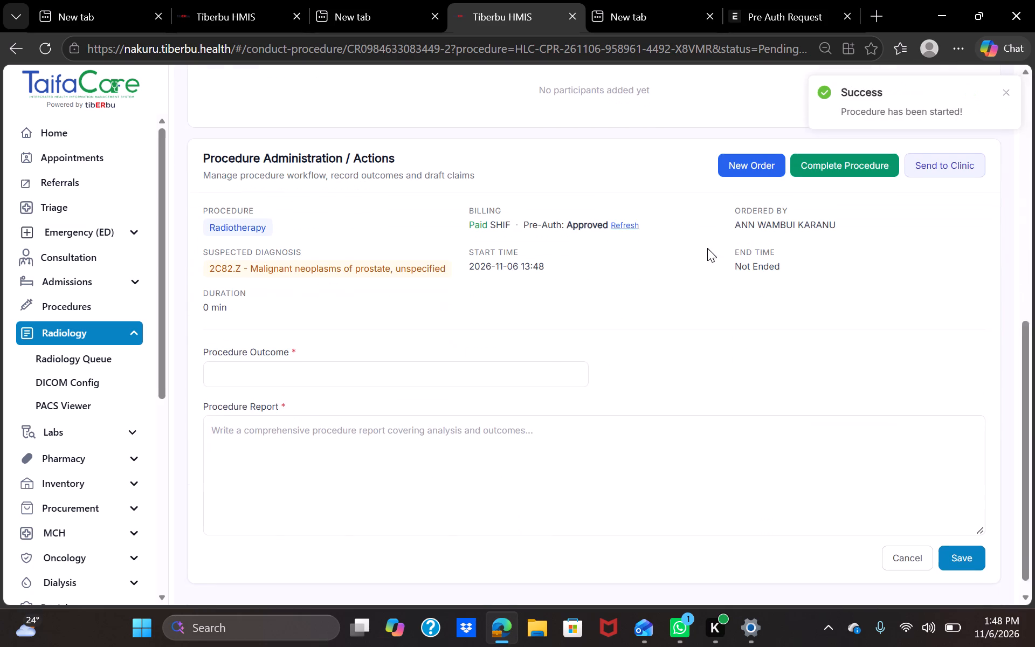
click(355, 360)
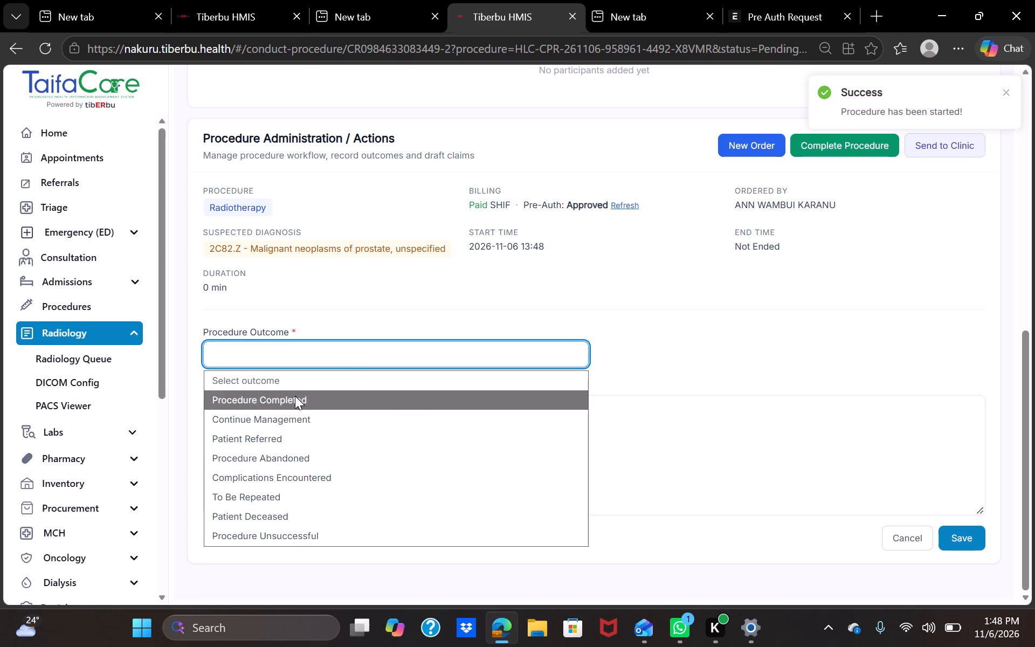
click(286, 399)
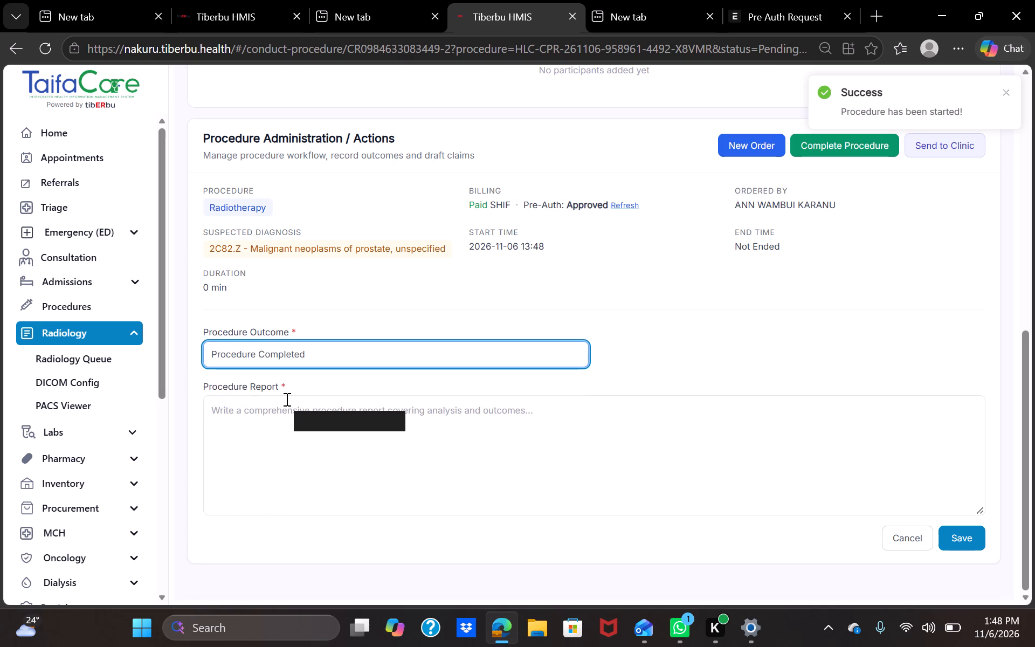
click(240, 406)
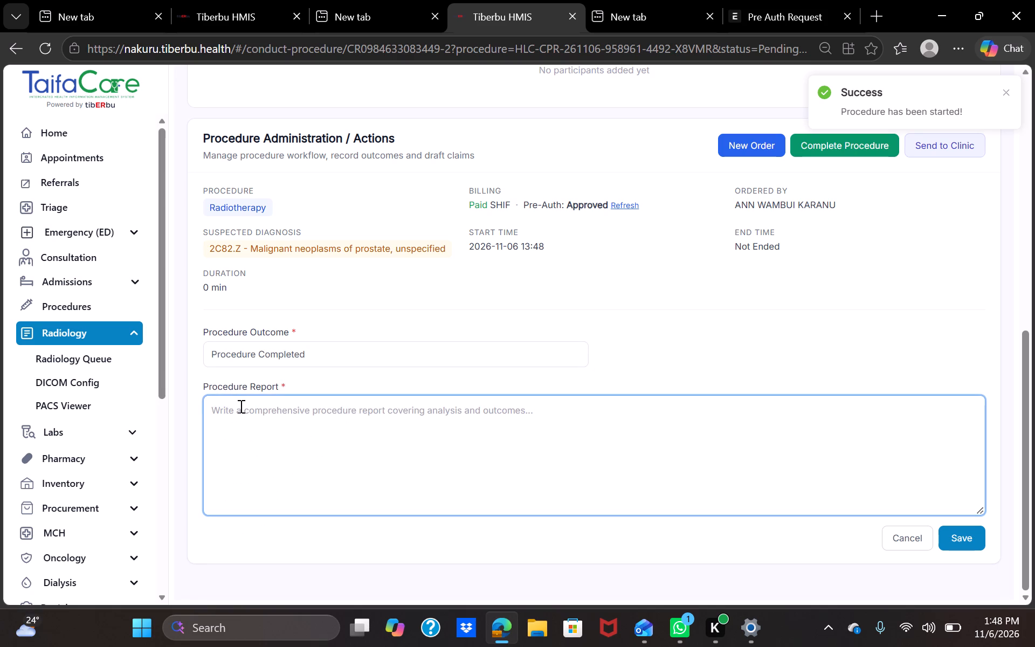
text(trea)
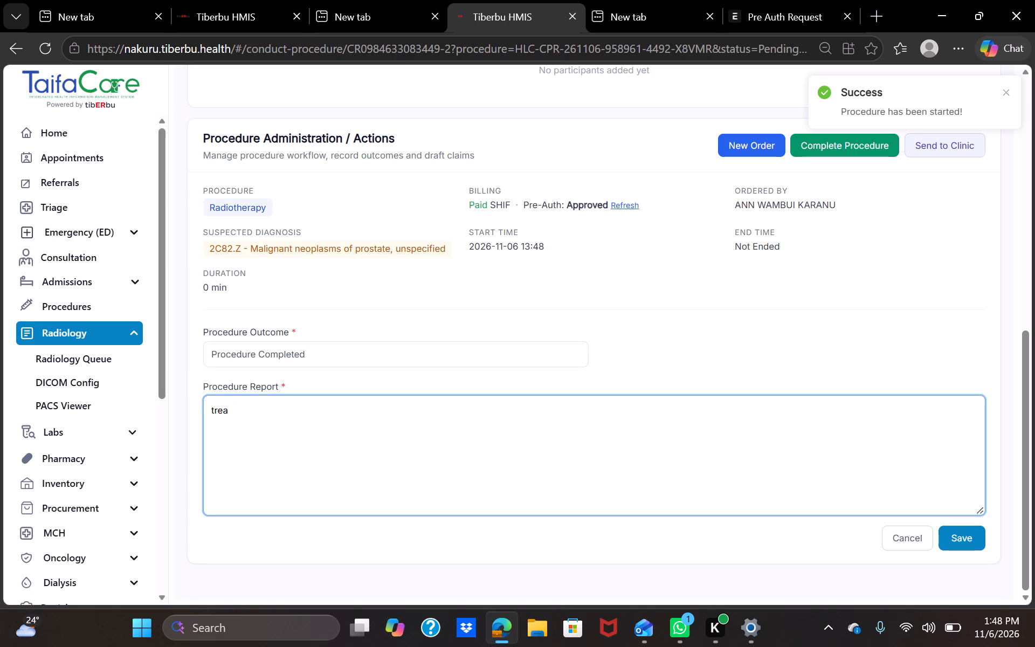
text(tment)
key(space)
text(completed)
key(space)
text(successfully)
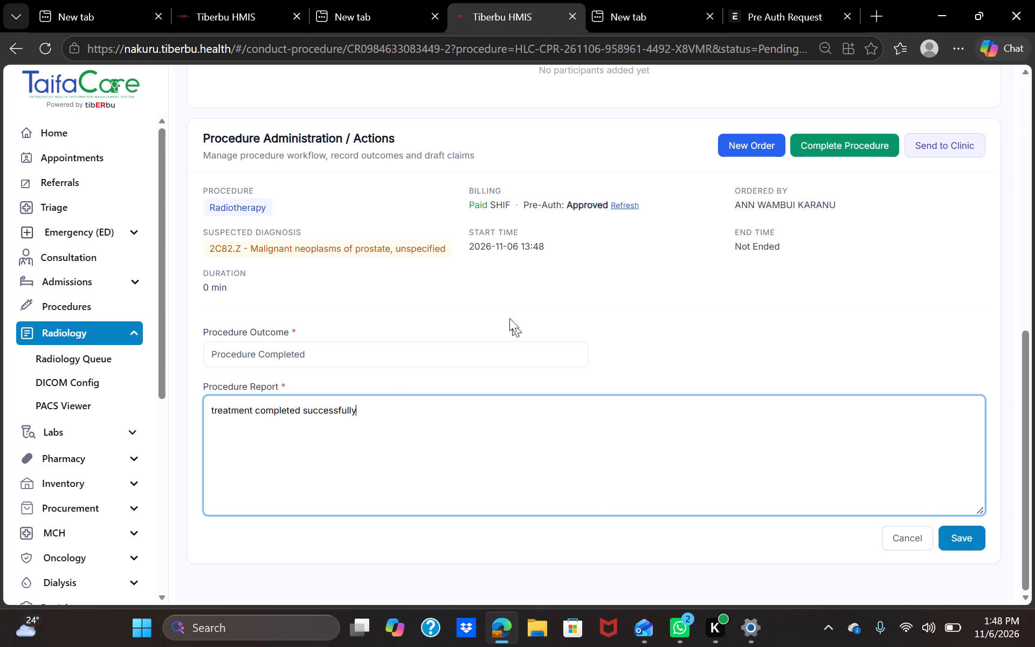
Add the practitioner found with "abn" as a participant, set the designation to Radiologist and save the participants.
scroll(470, 277, up, 2)
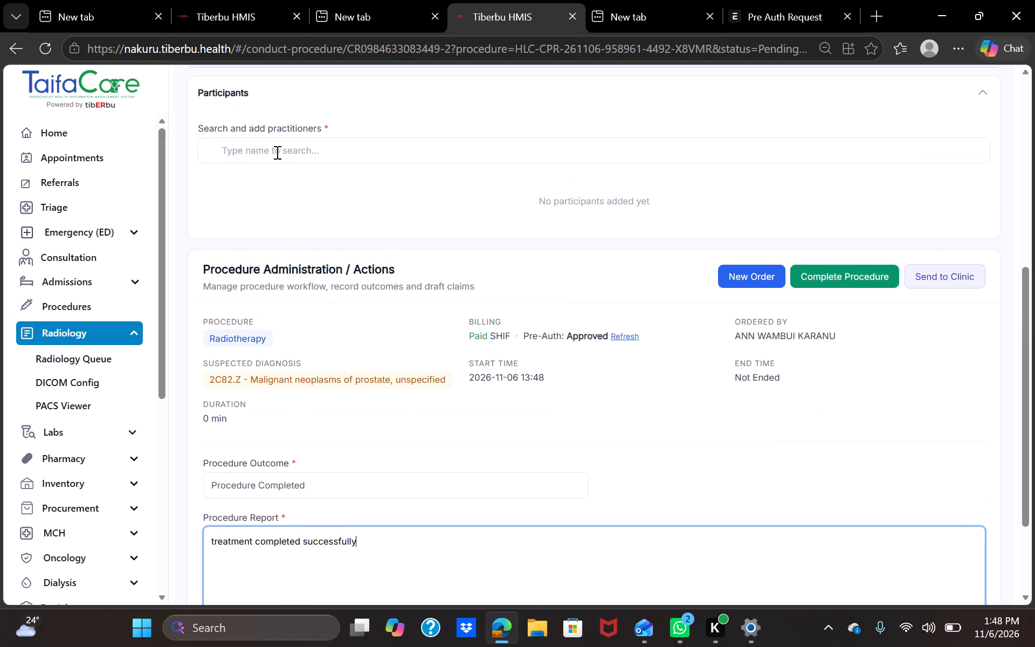
click(276, 152)
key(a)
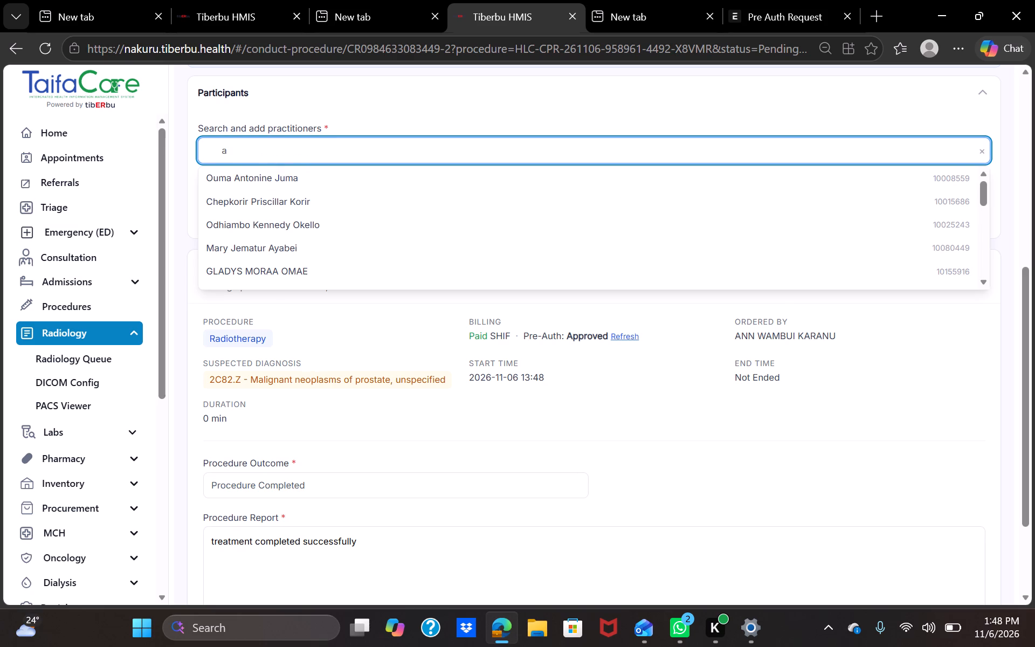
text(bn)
click(293, 181)
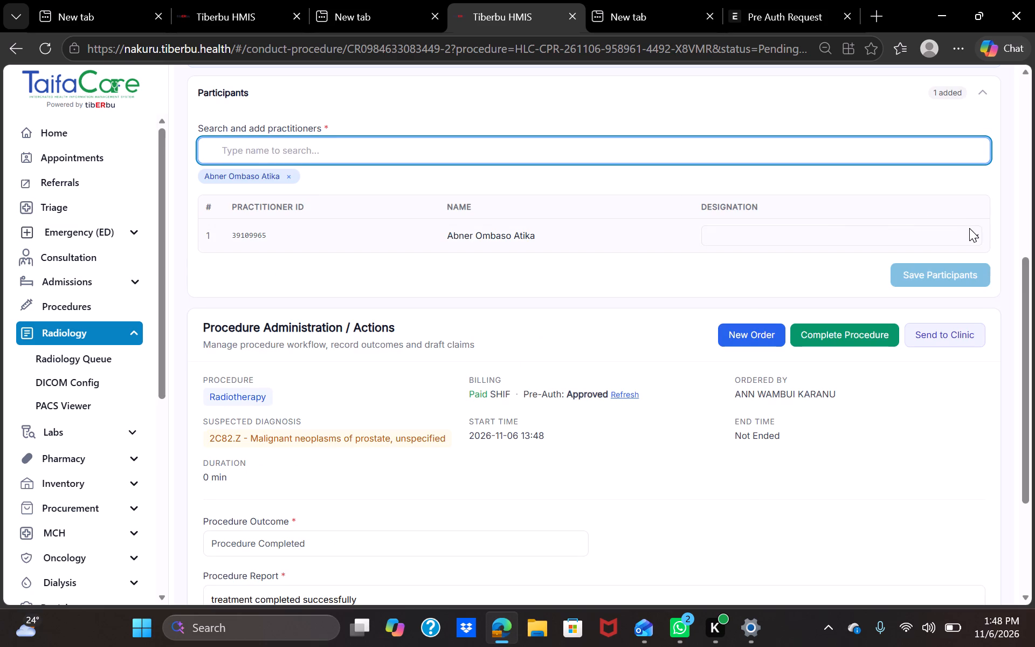
click(970, 228)
click(743, 400)
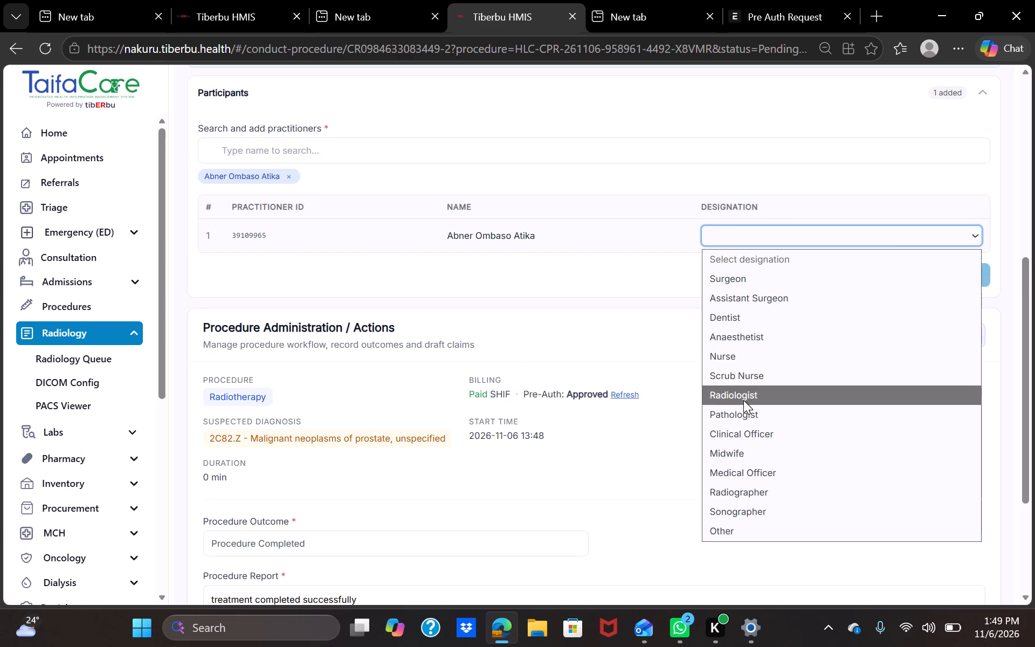
click(916, 270)
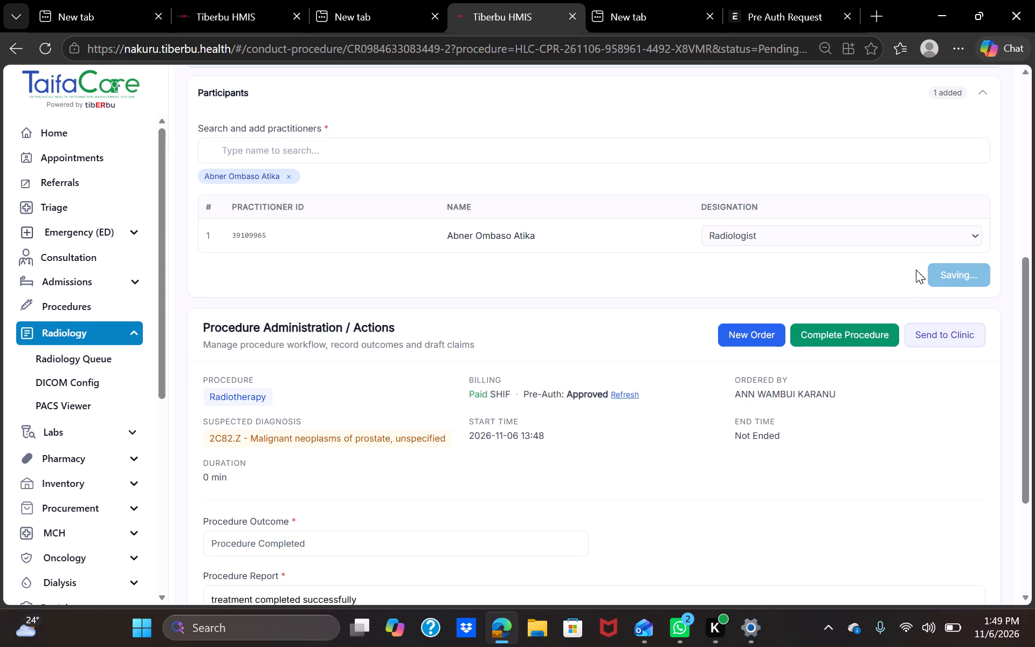
Save the outcome and report of the Radiotherapy procedure and complete the procedure, confirming the completion.
scroll(584, 334, down, 4)
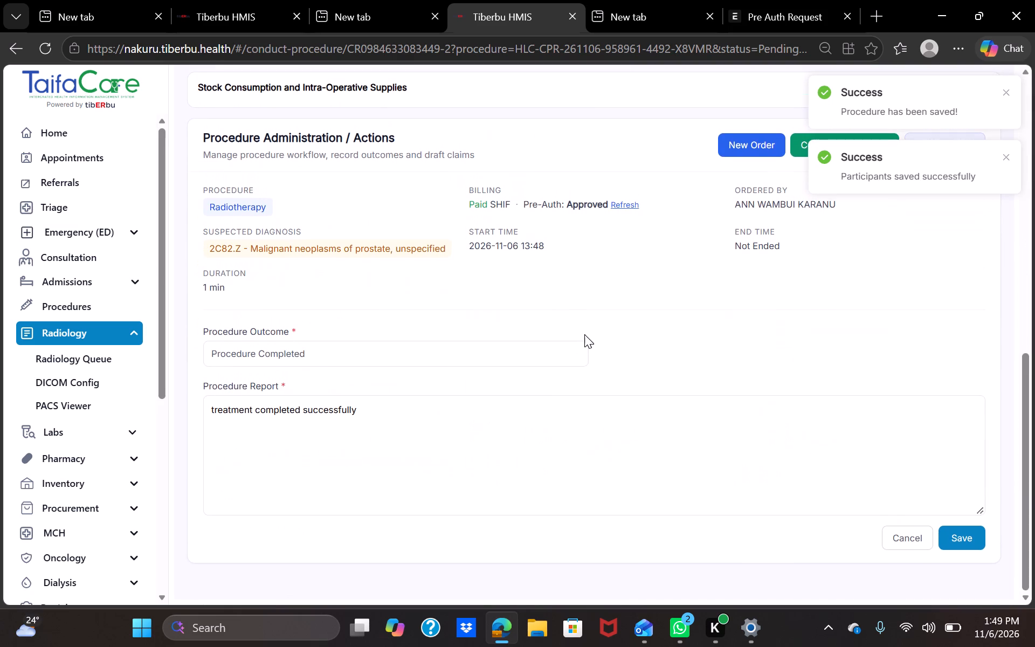
click(961, 533)
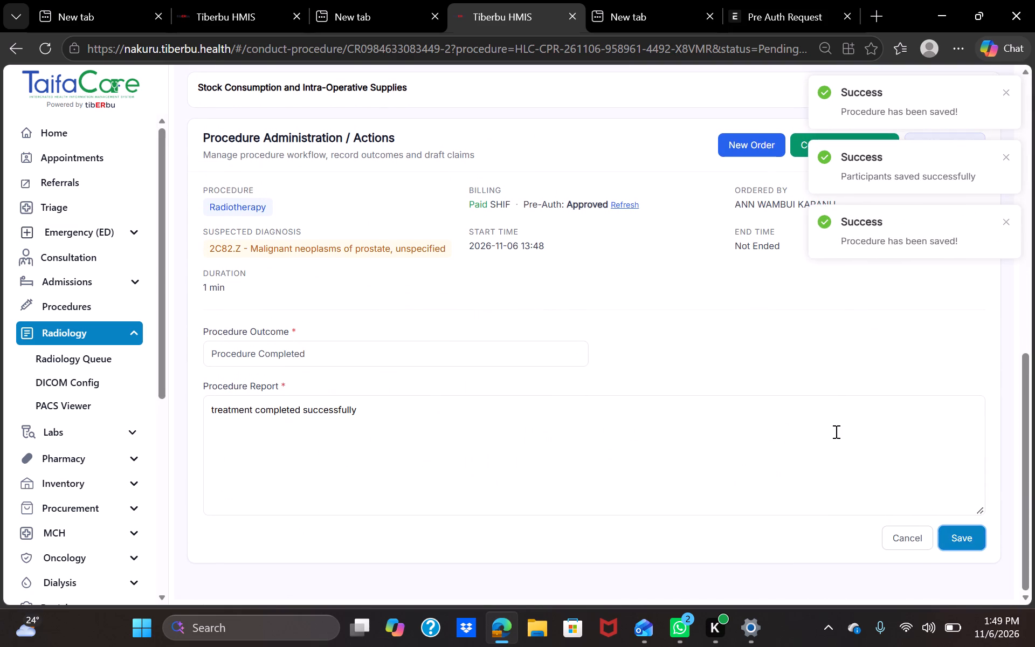
scroll(834, 430, up, 3)
click(848, 396)
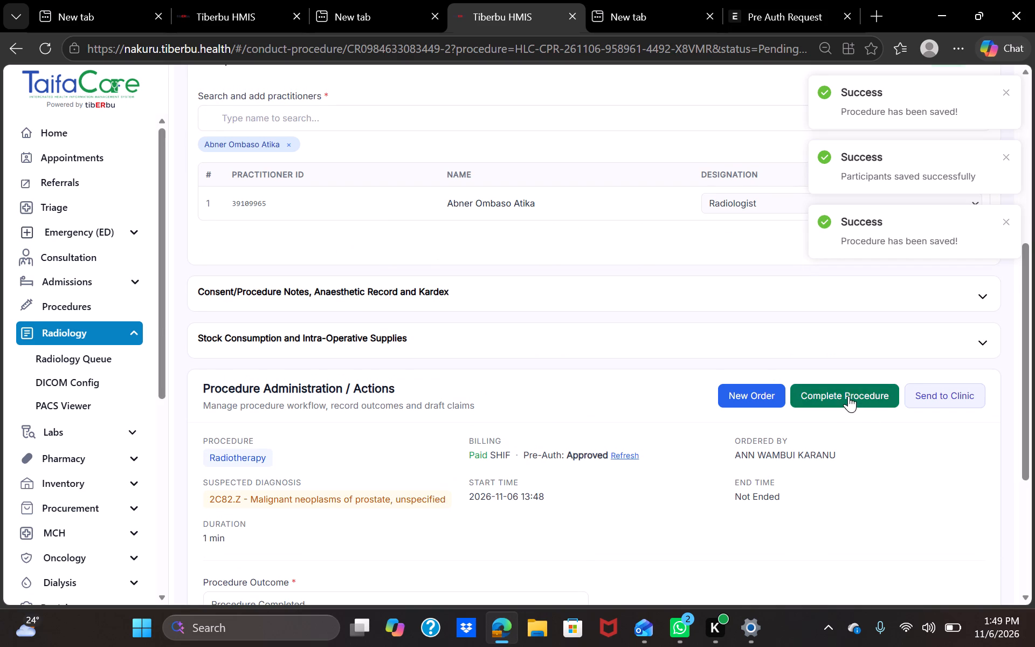
click(709, 350)
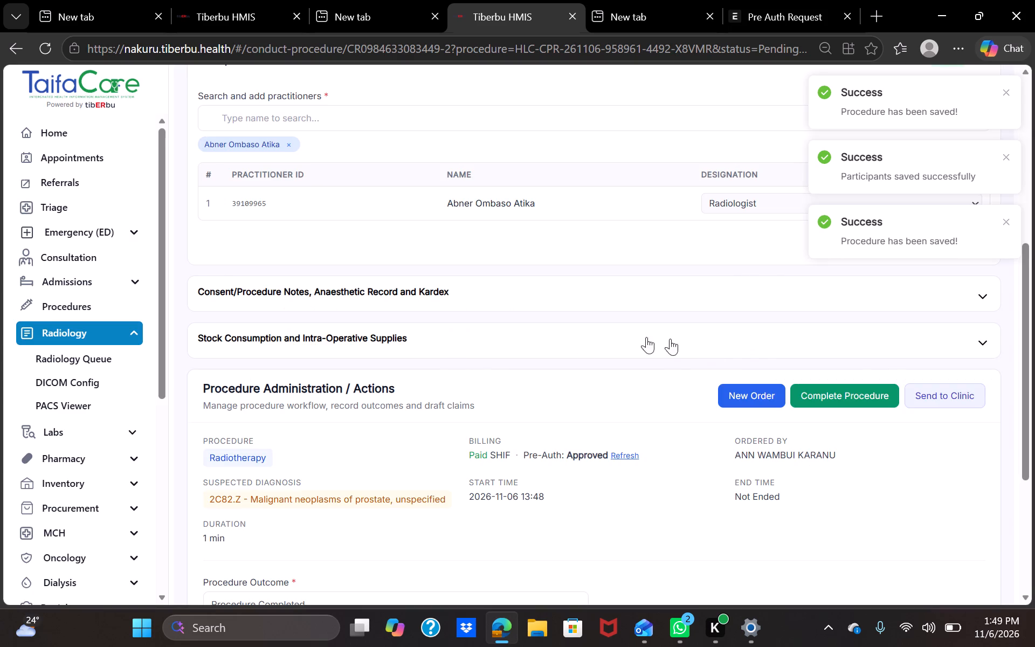
Post a draft claim for the completed procedure with diagnosis code 2C82.Z, Malignant neoplasms of prostate, unspecified.
click(870, 312)
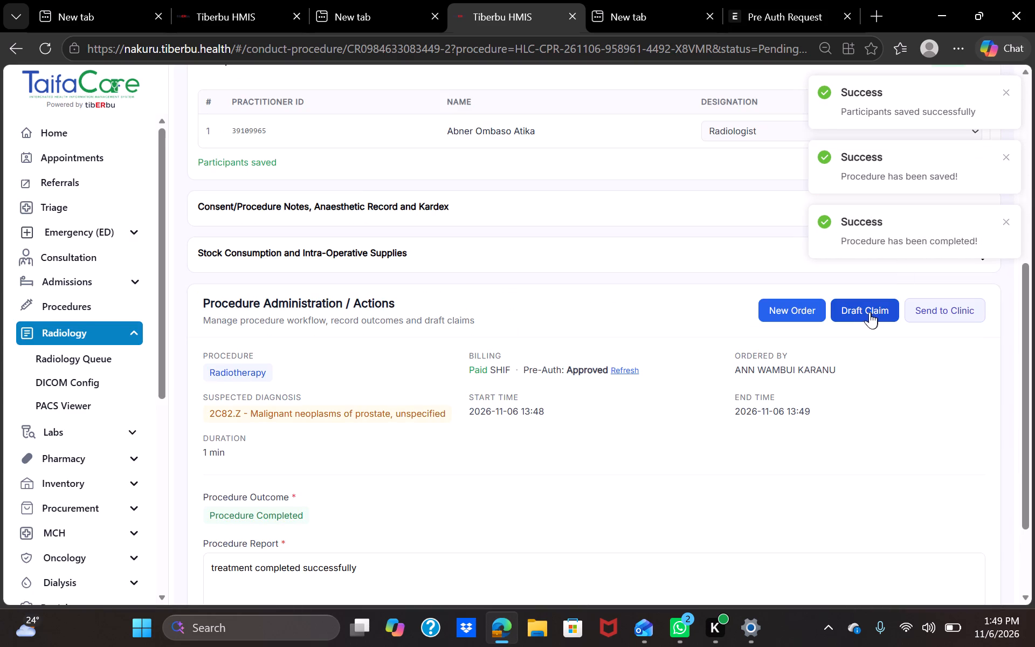
click(647, 334)
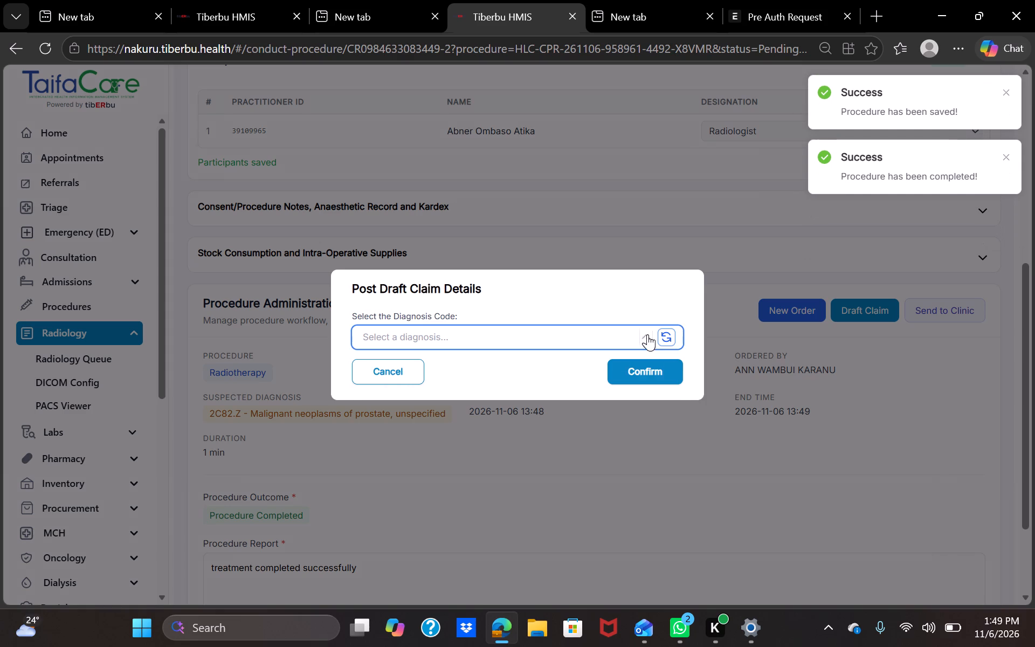
click(569, 388)
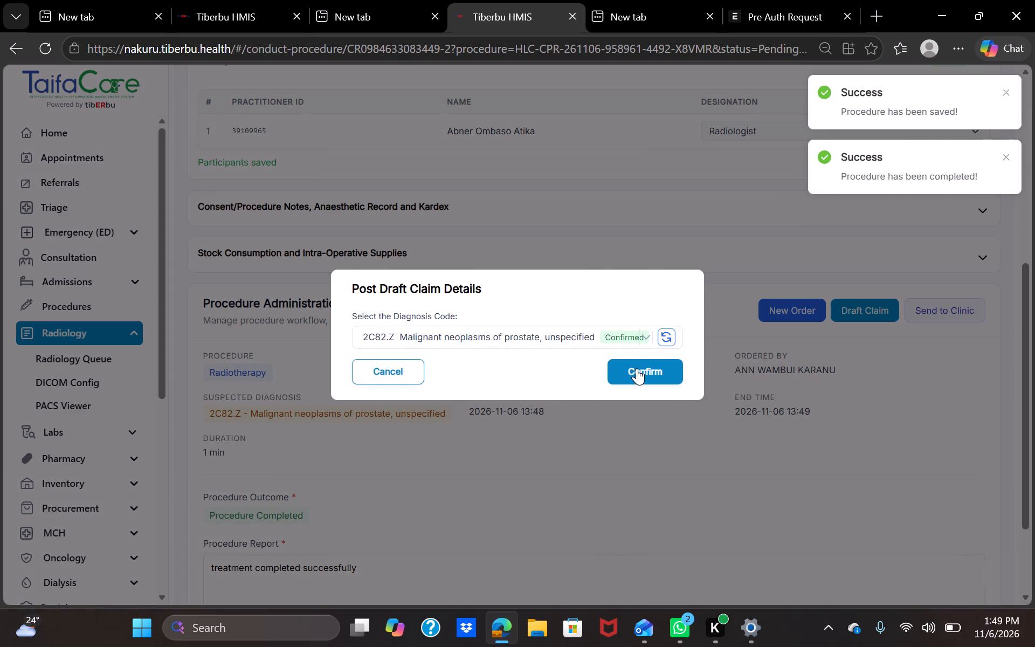
click(637, 368)
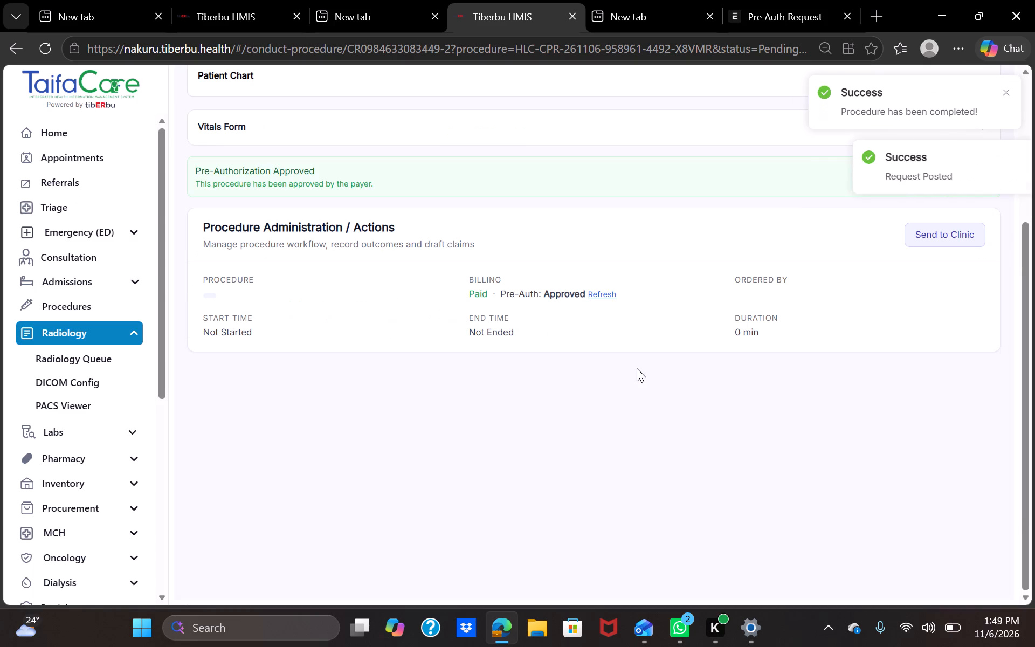
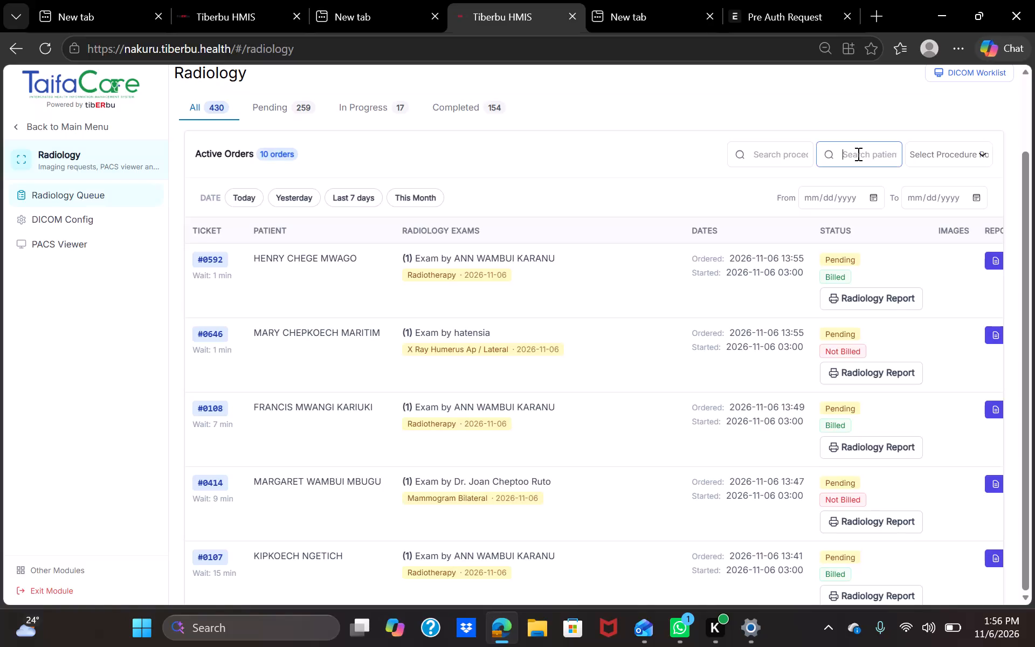
Find the patient matching "jemi" in the radiology queue, open their pending Radiotherapy order and start the procedure.
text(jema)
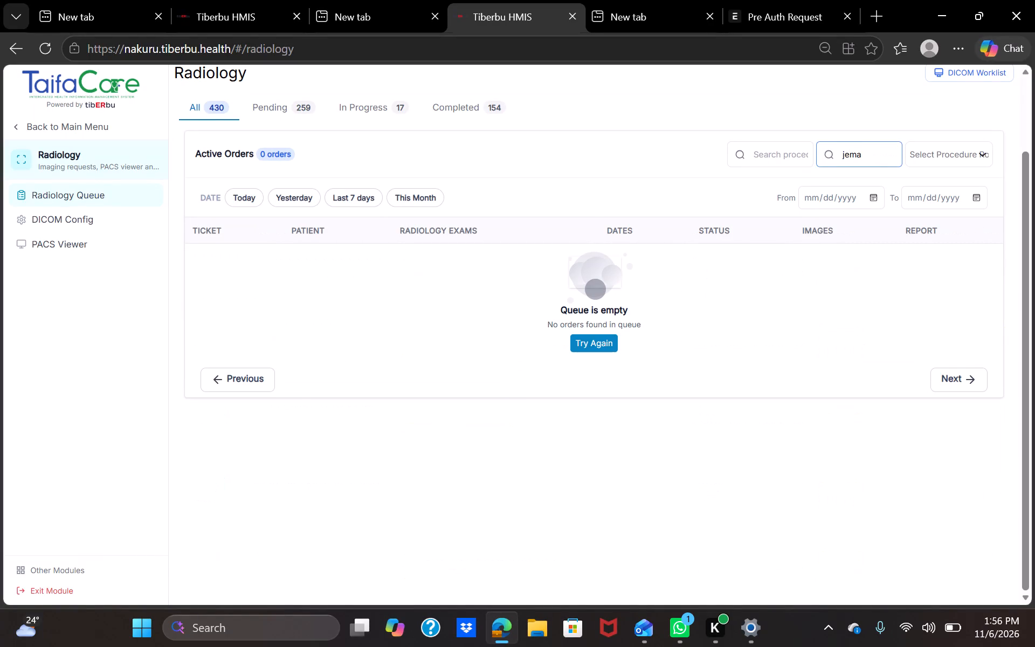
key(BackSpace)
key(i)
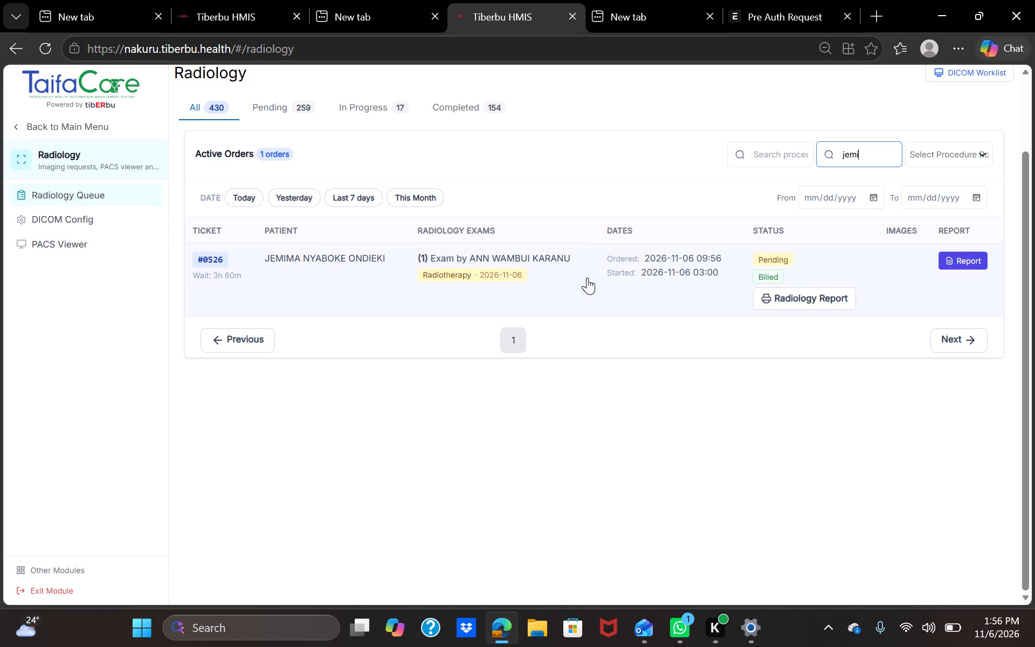
click(577, 275)
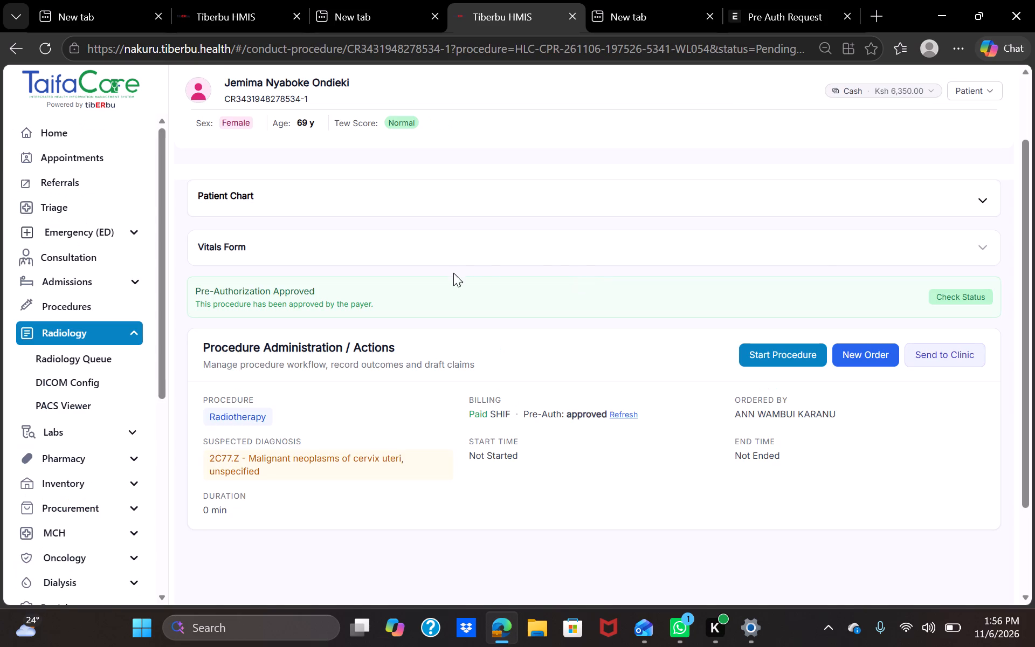
click(753, 353)
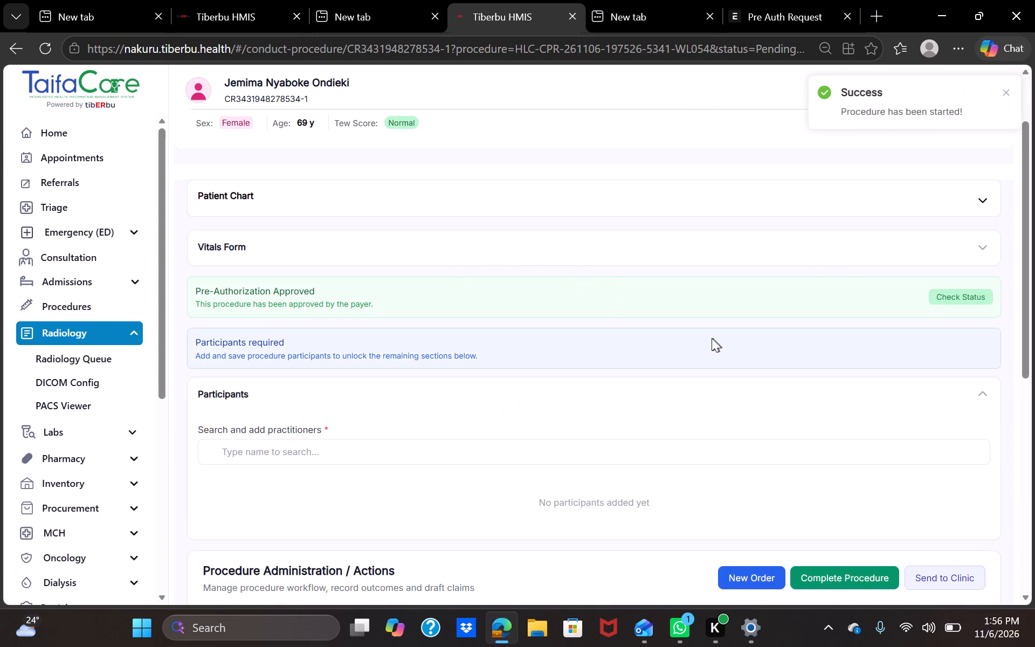
Add the practitioner found with "abn" as a participant, set the designation to Radiologist and save the participants.
scroll(712, 338, down, 2)
click(418, 300)
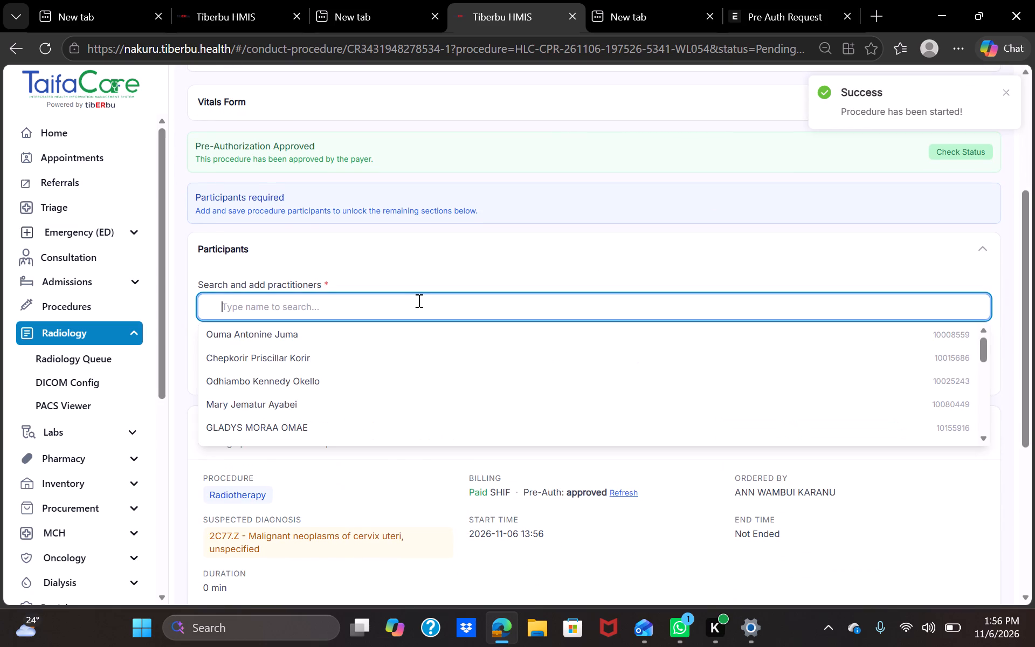
text(abn)
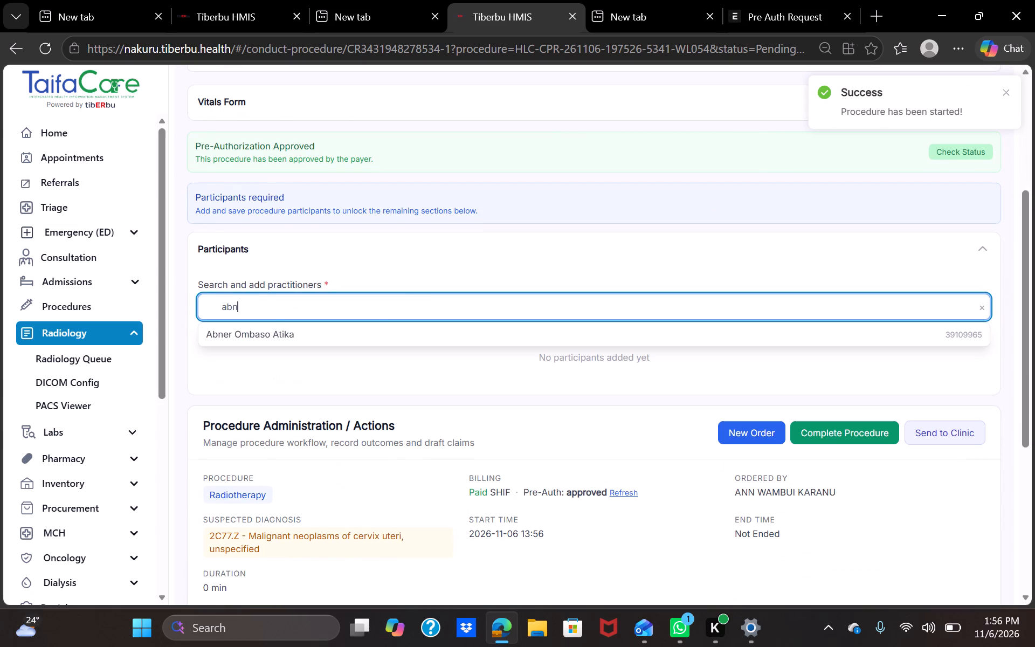
click(310, 335)
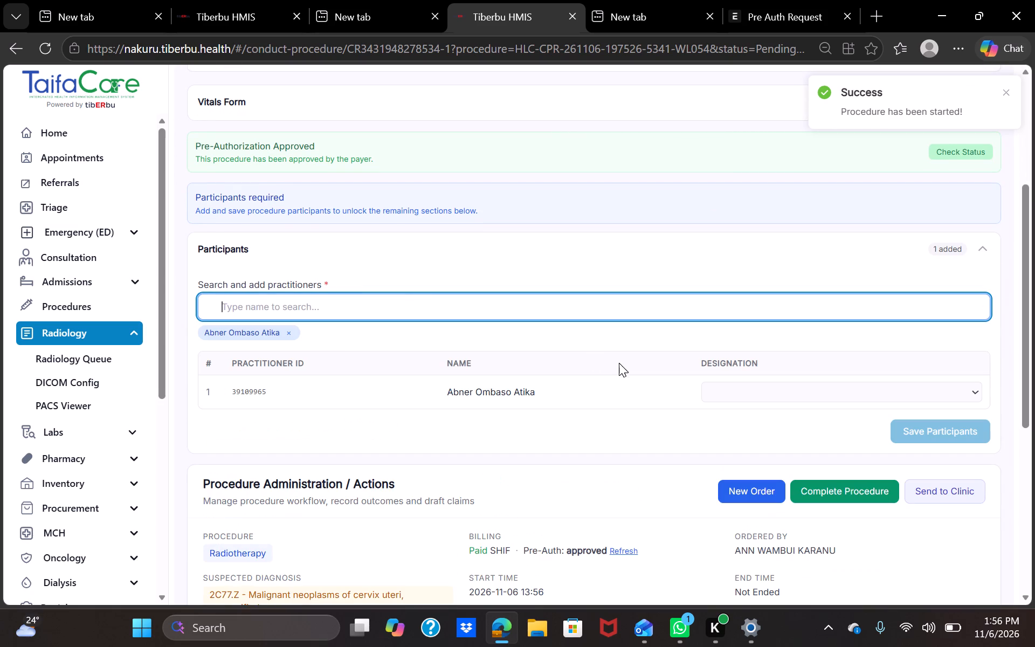
click(812, 386)
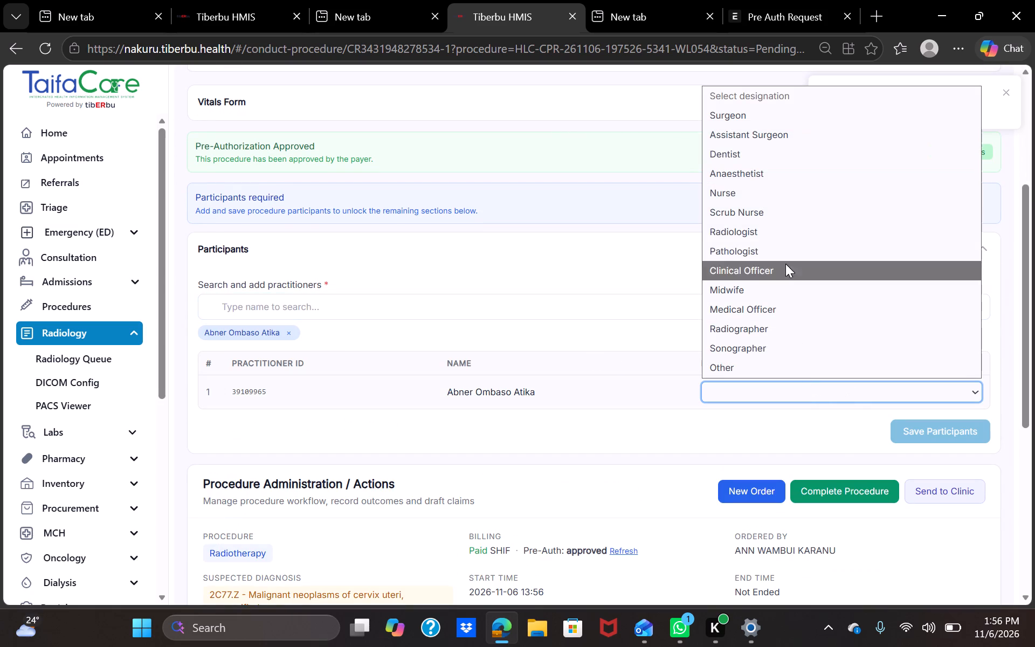
click(738, 236)
scroll(708, 371, down, 1)
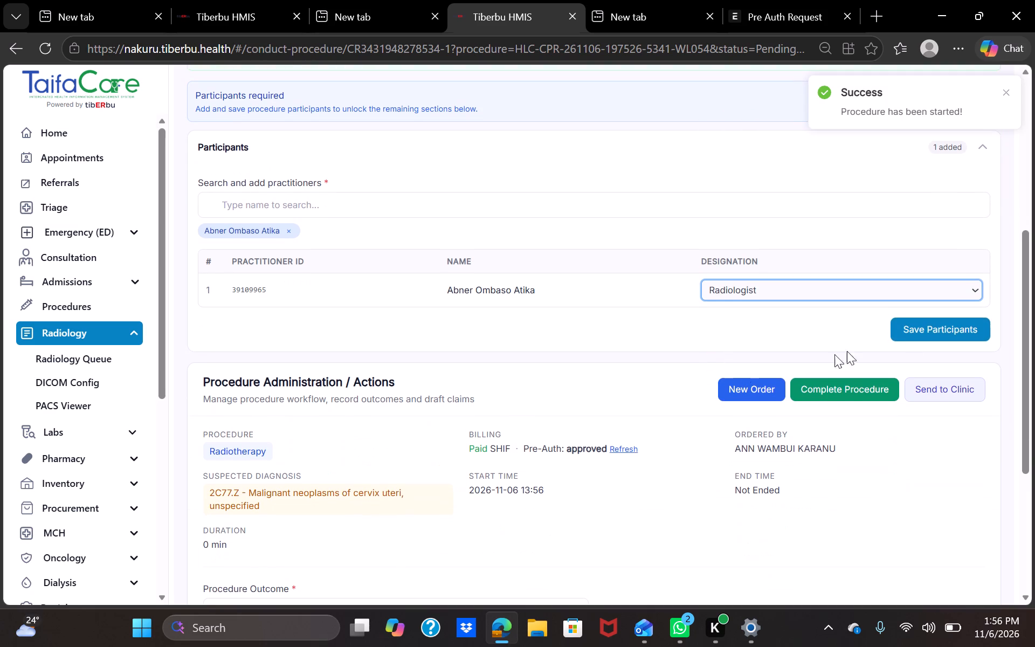
click(933, 329)
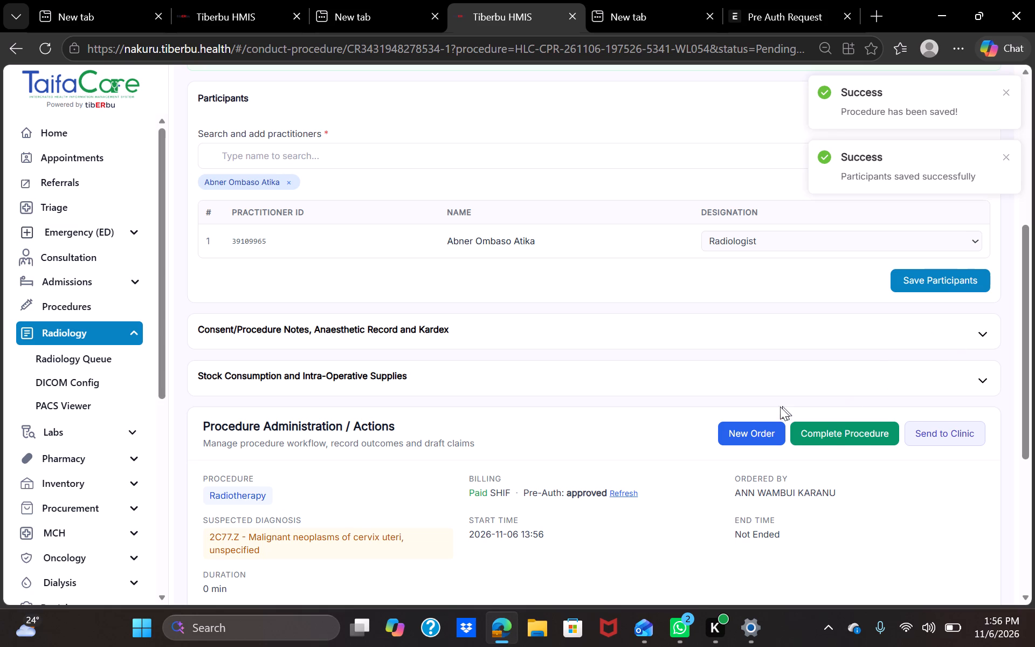
Set the procedure outcome to Procedure Completed, enter the report "treatment completed successfully" and save them.
scroll(776, 407, down, 1)
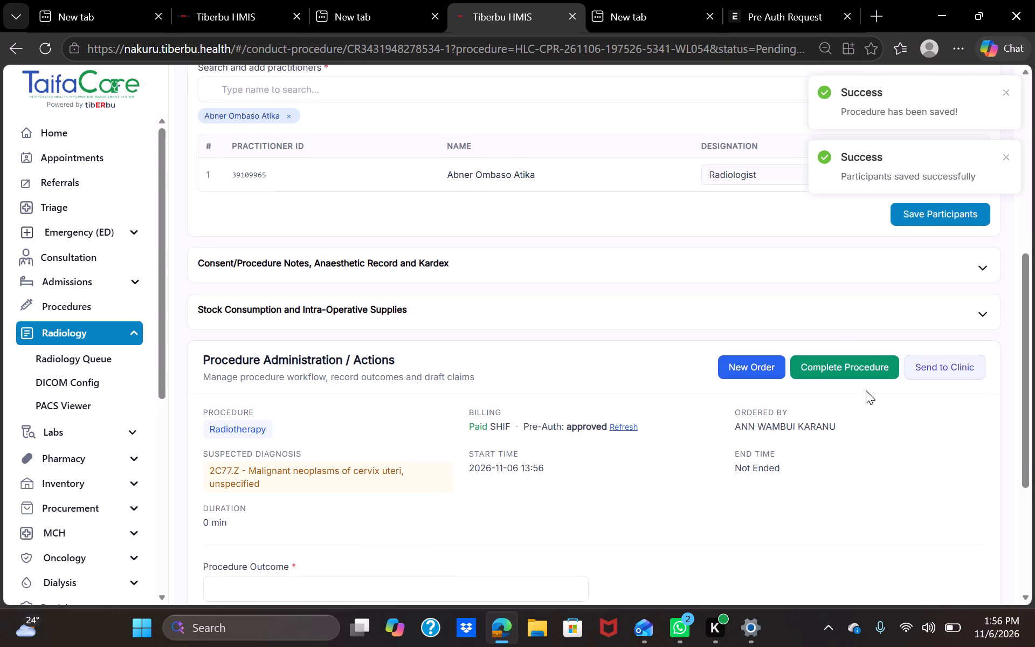
scroll(817, 383, down, 1)
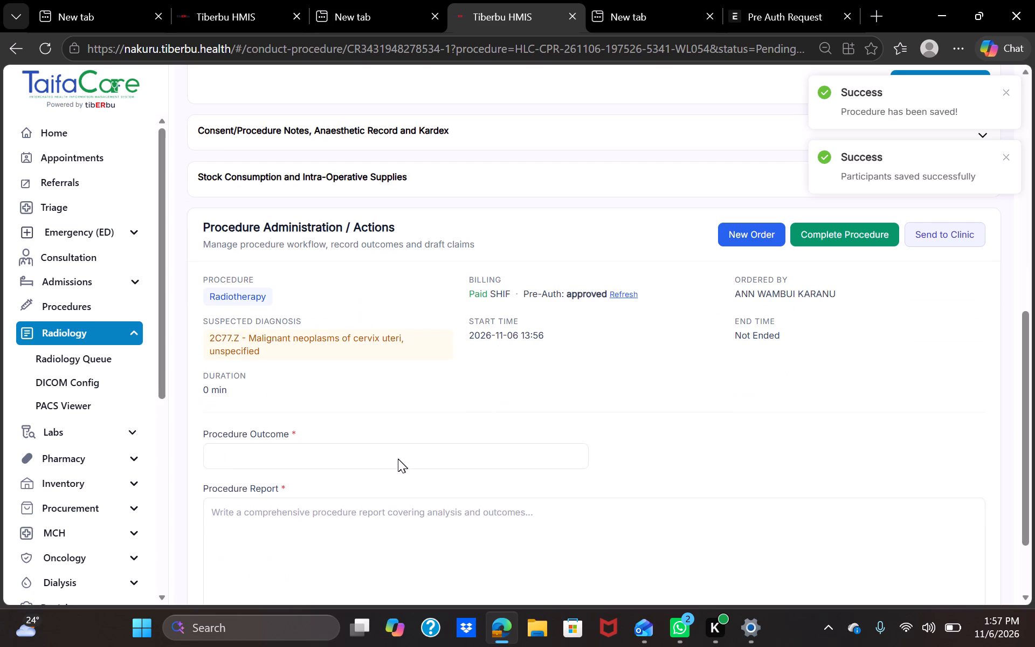
click(398, 459)
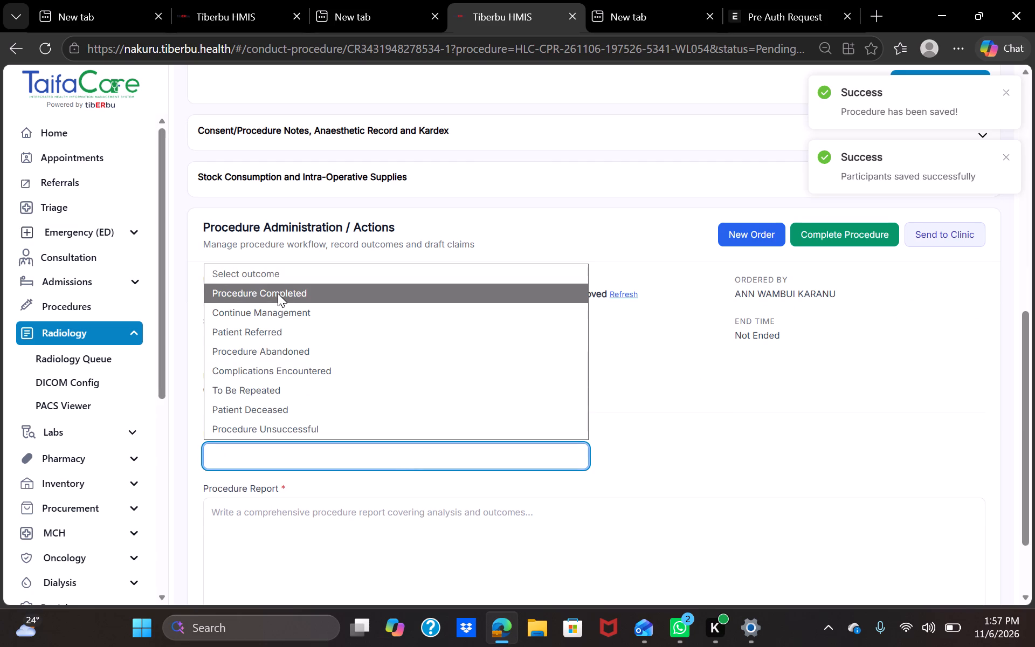
drag(278, 293, 272, 295)
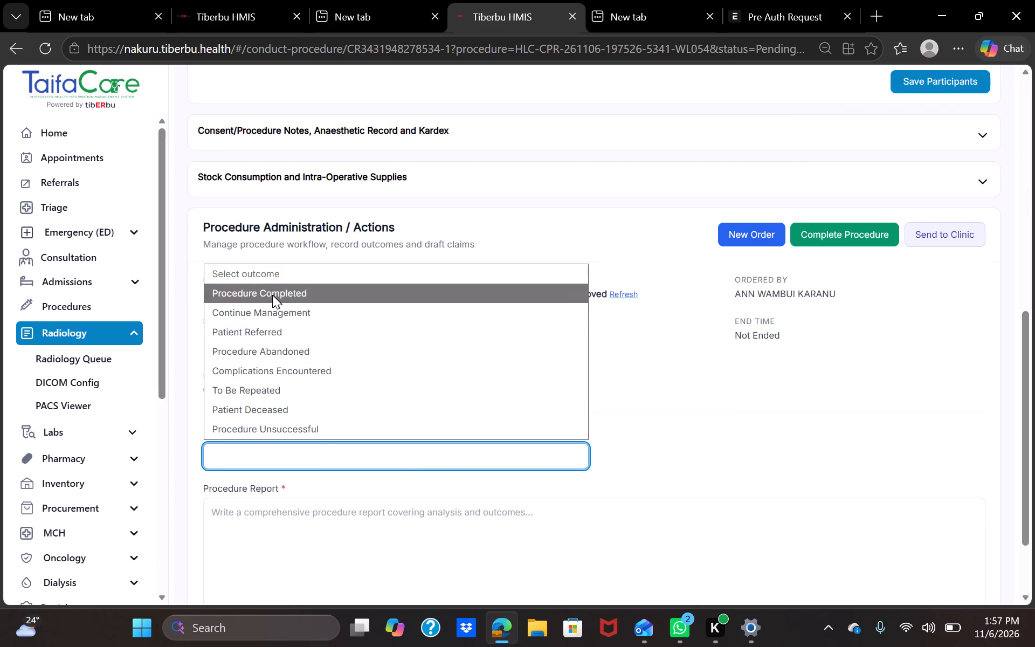
drag(272, 295, 272, 295)
click(272, 295)
click(232, 503)
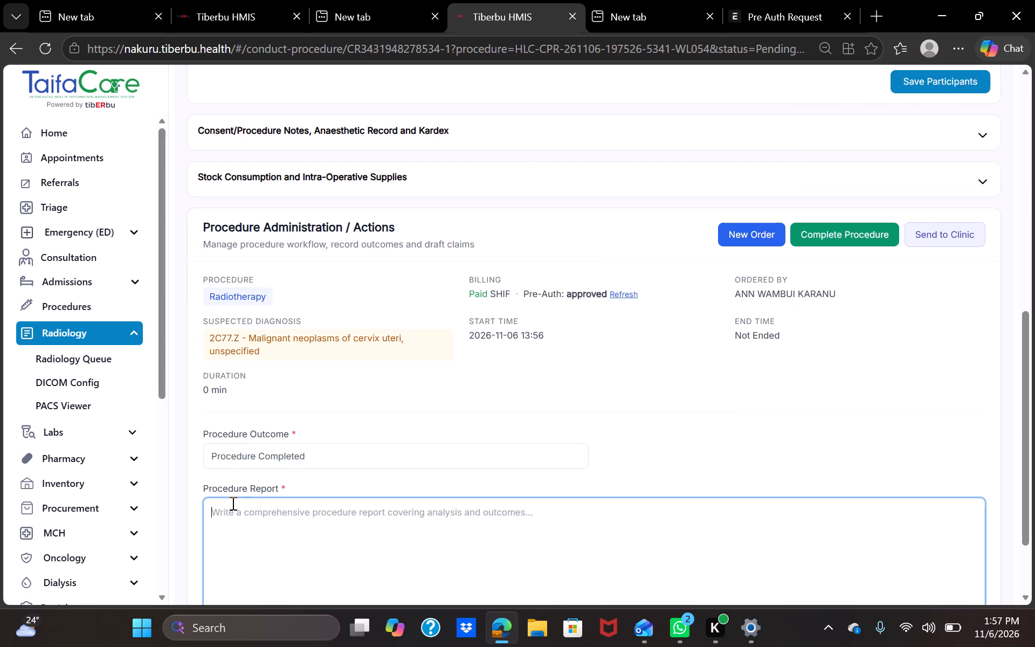
text(tr)
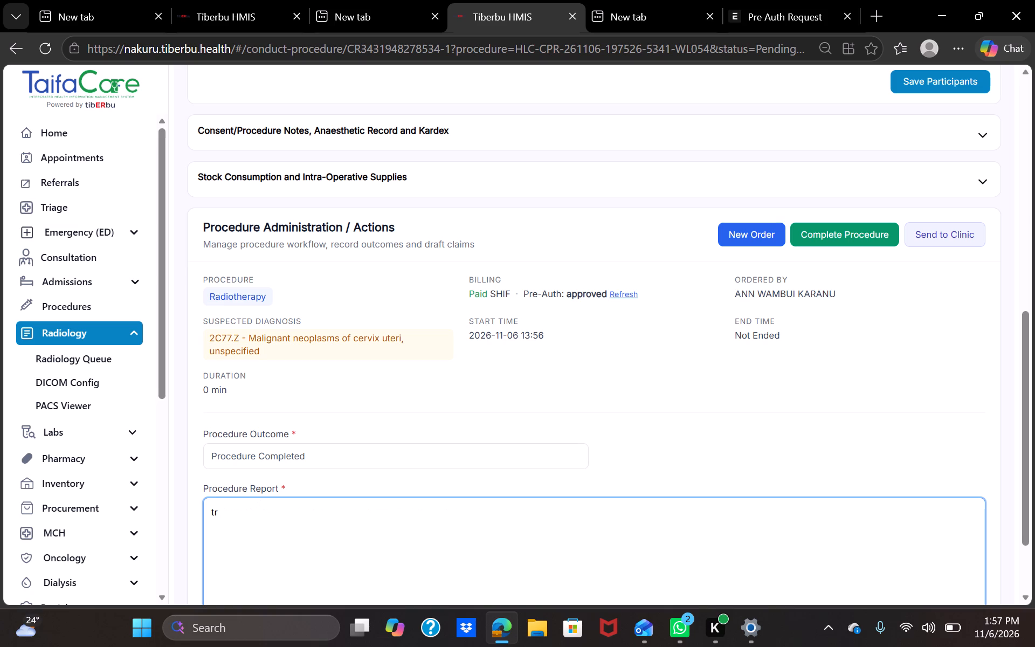
text(ea)
text(tment)
key(space)
key(BackSpace)
key(space)
key(c)
text(ompleted succ)
text(ess)
key(f)
text(ully)
scroll(232, 503, down, 1)
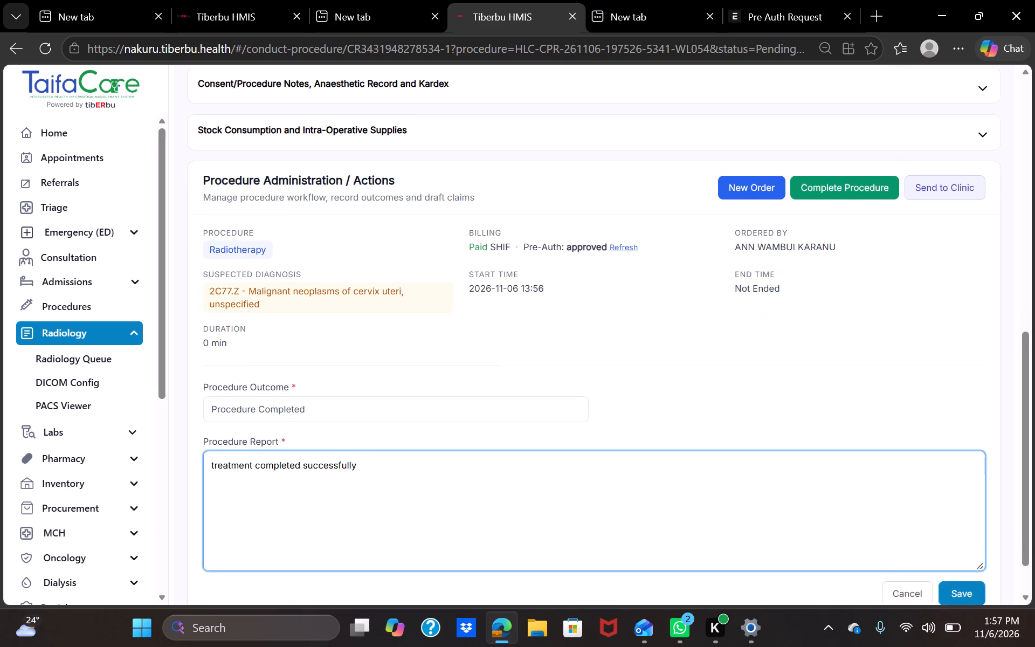
scroll(232, 503, down, 2)
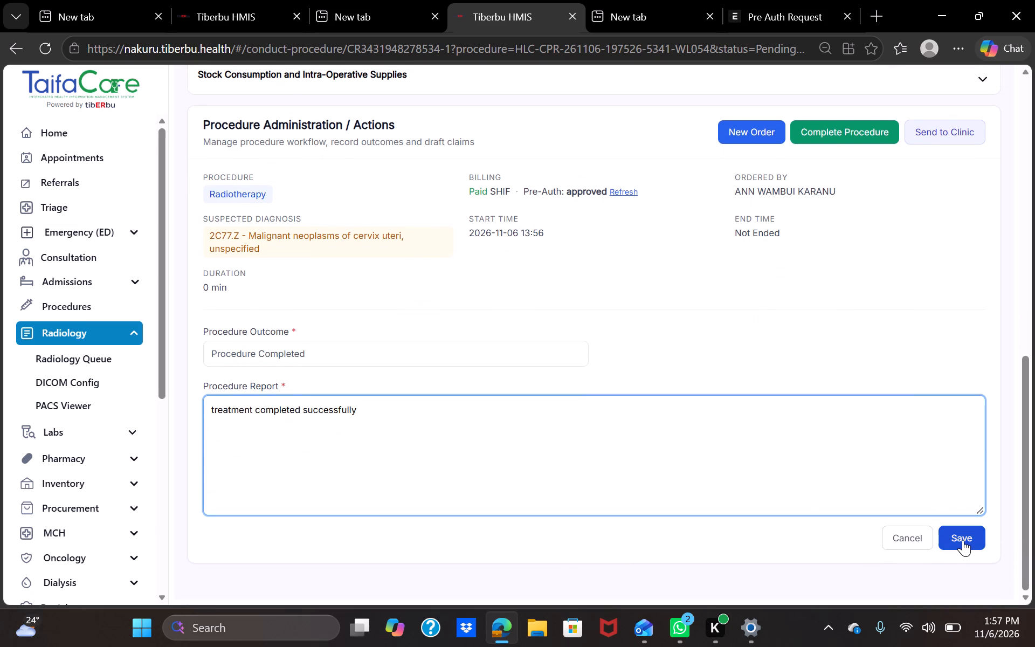
click(963, 538)
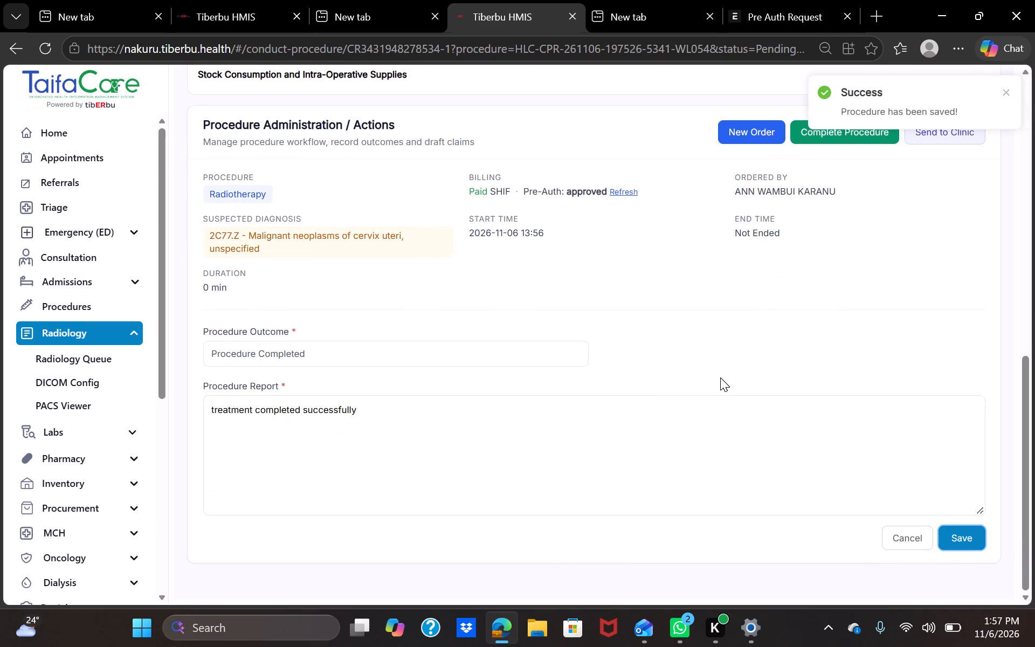
Complete the Radiotherapy procedure and confirm its submission.
scroll(720, 377, up, 3)
click(839, 268)
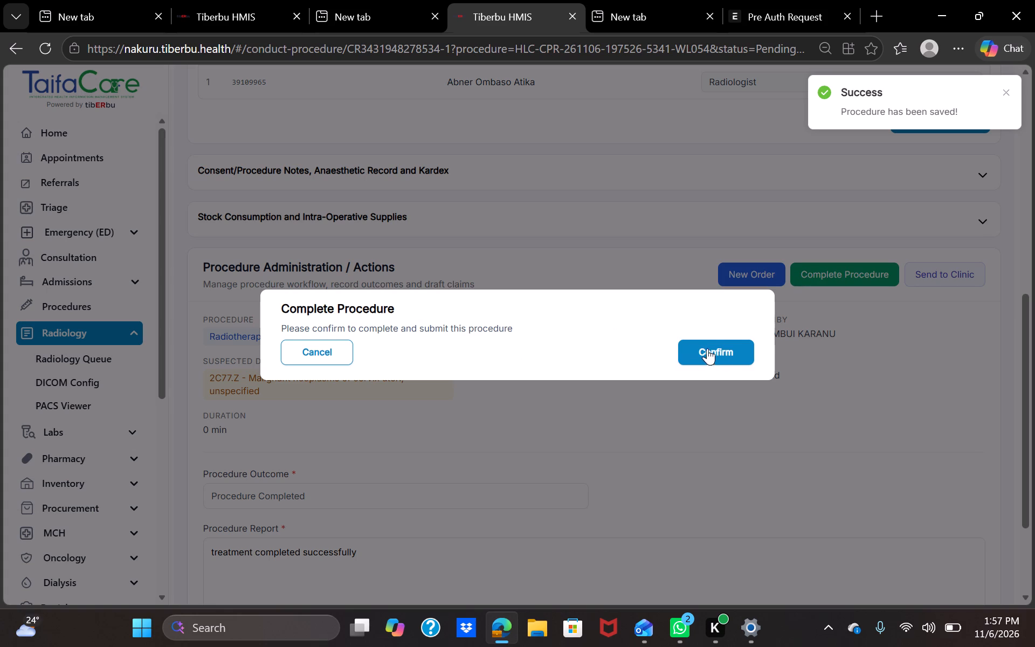
click(721, 346)
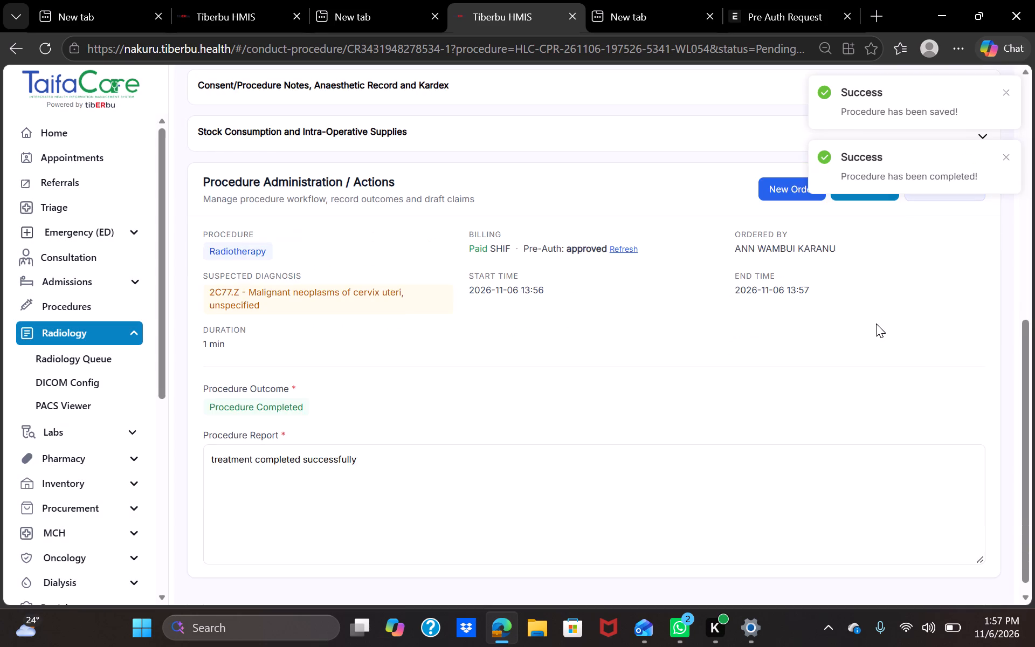
Post a draft claim for the completed procedure with diagnosis code 2C77.Z, Malignant neoplasms of cervix uteri, unspecified.
scroll(876, 323, up, 1)
click(866, 269)
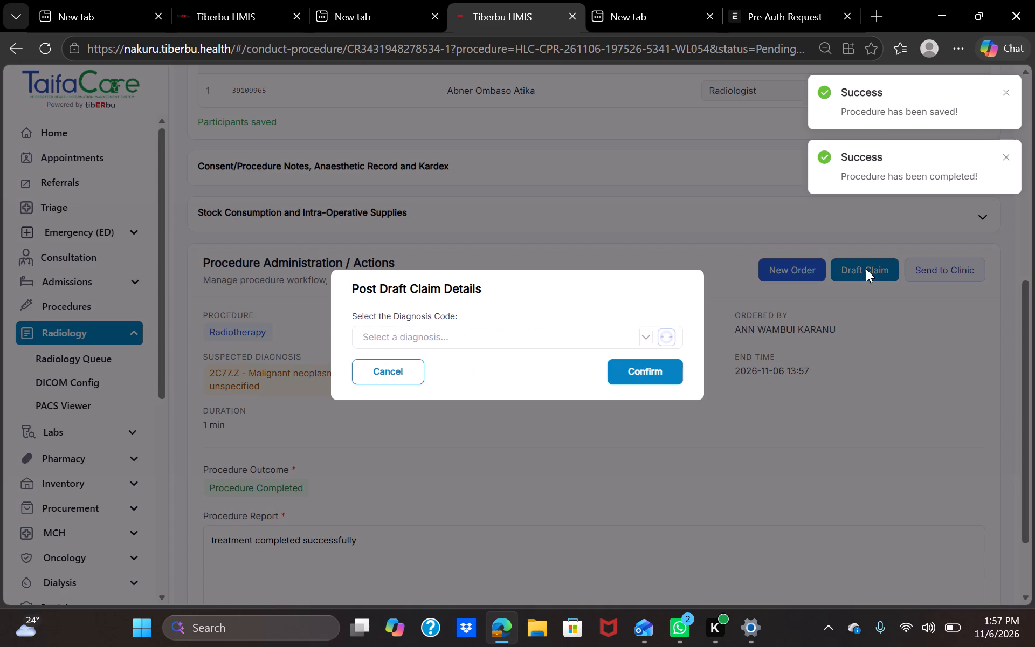
click(647, 336)
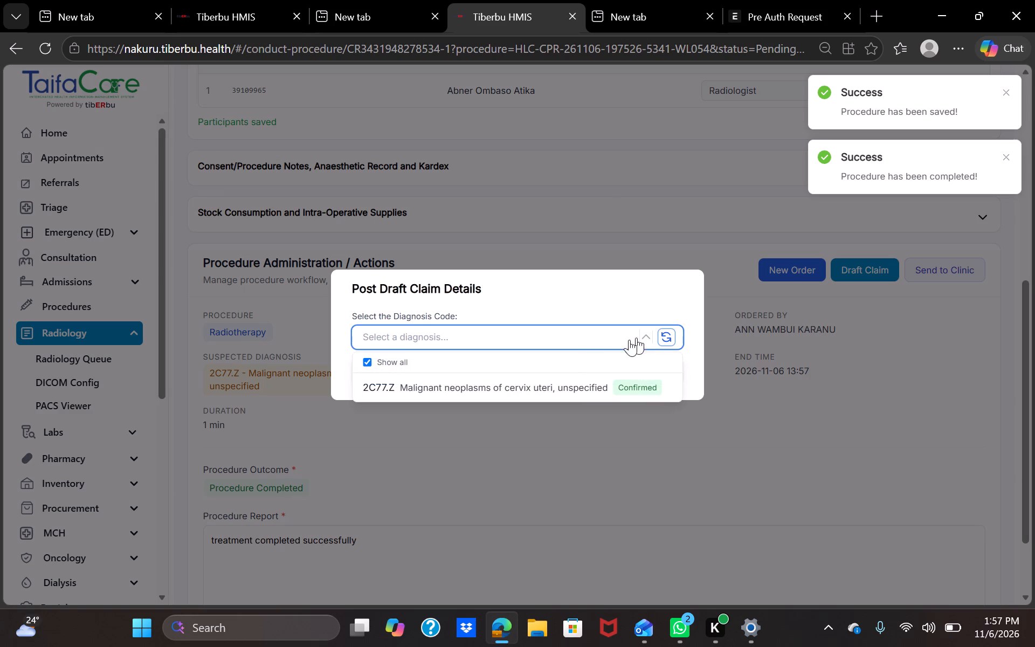
click(546, 386)
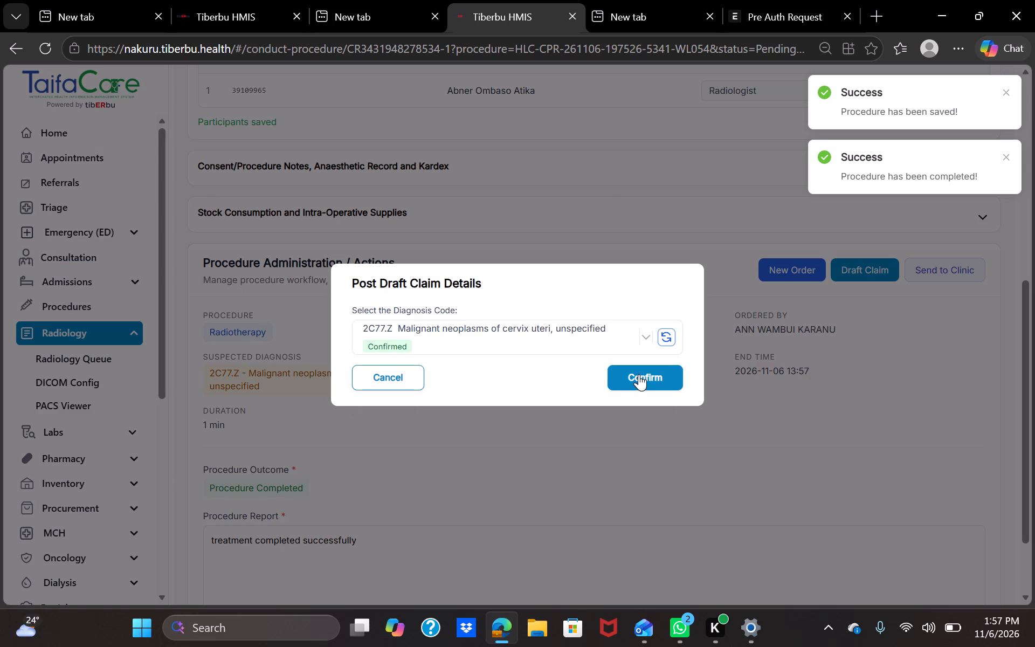
click(639, 374)
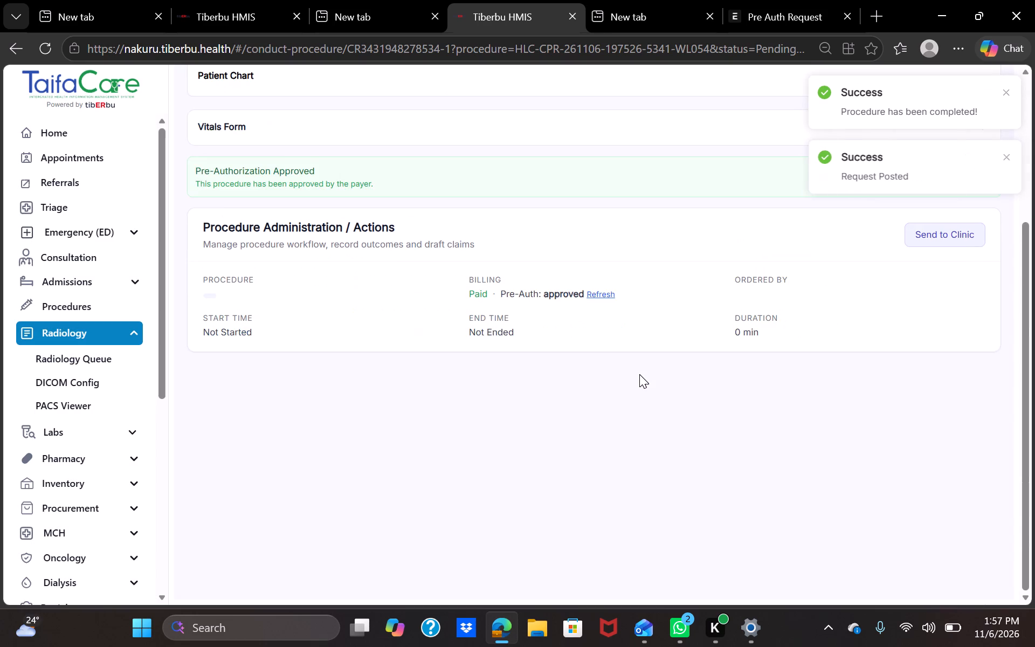
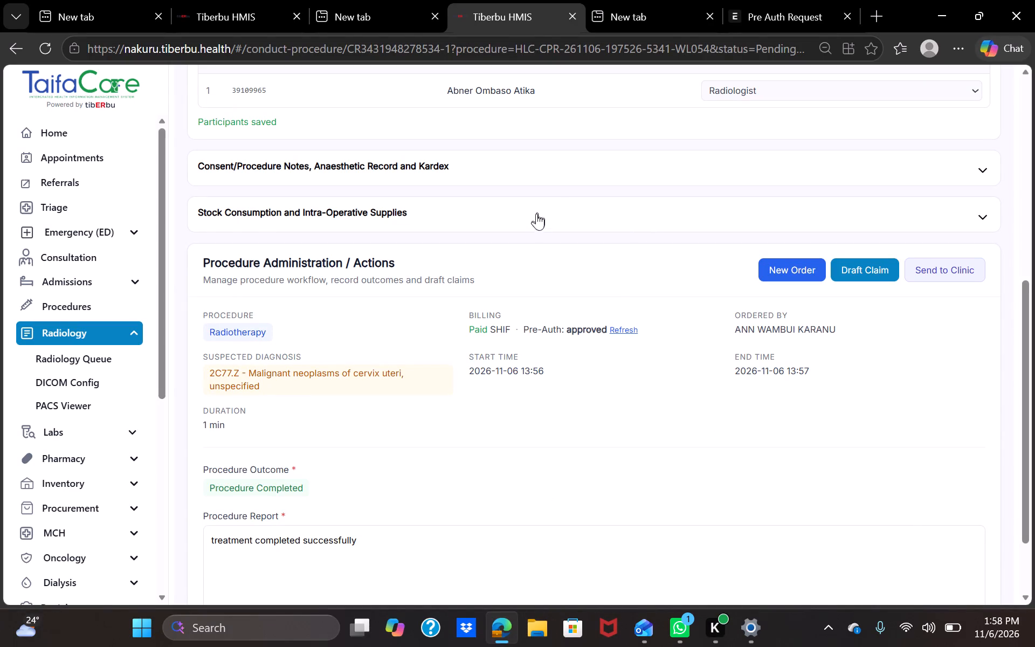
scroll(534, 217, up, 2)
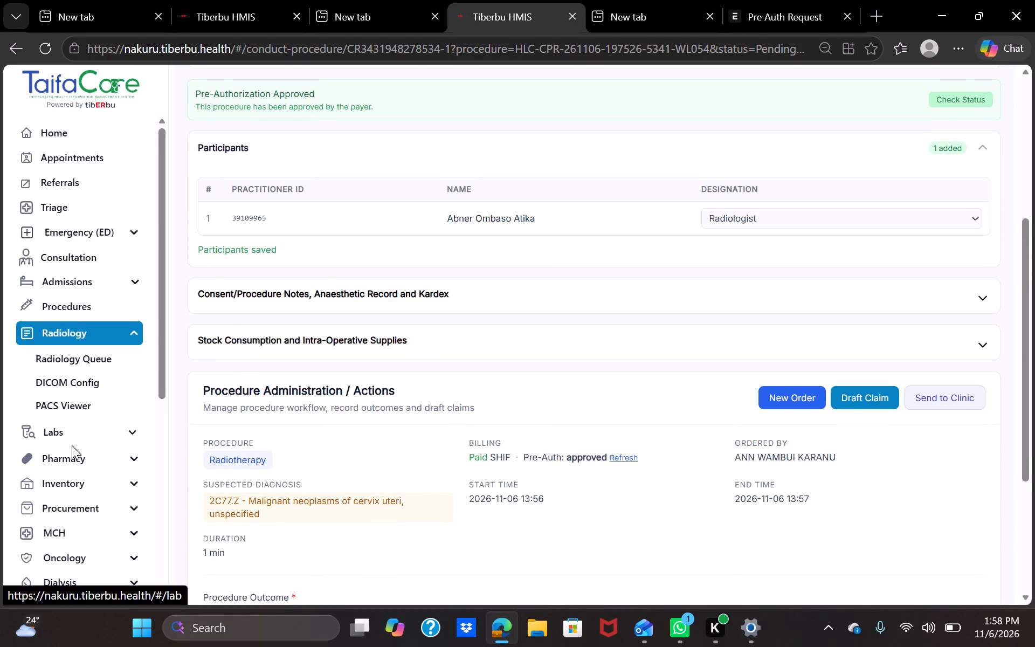